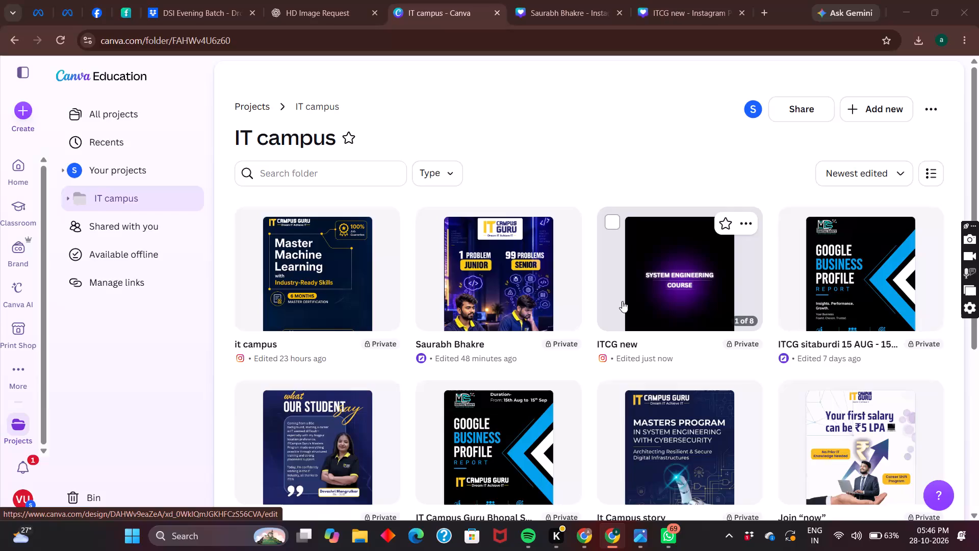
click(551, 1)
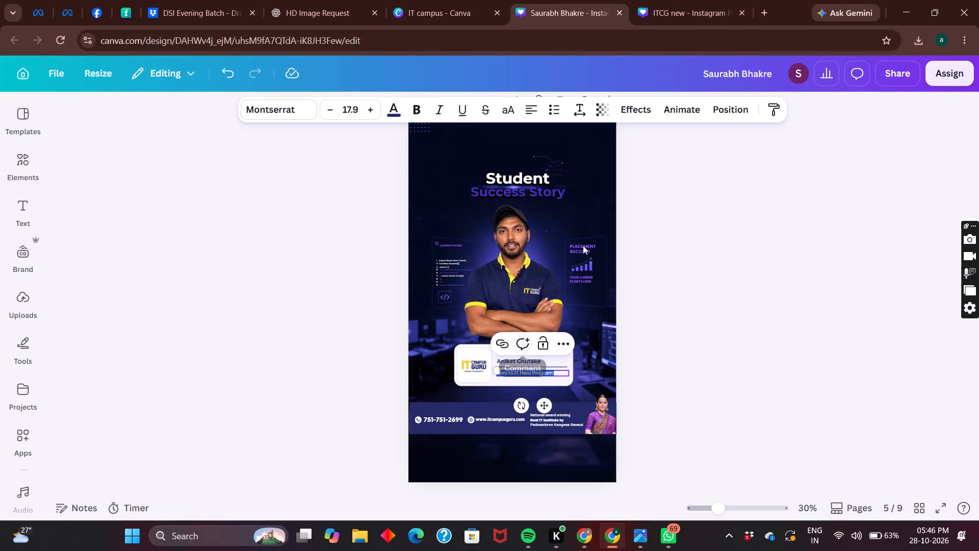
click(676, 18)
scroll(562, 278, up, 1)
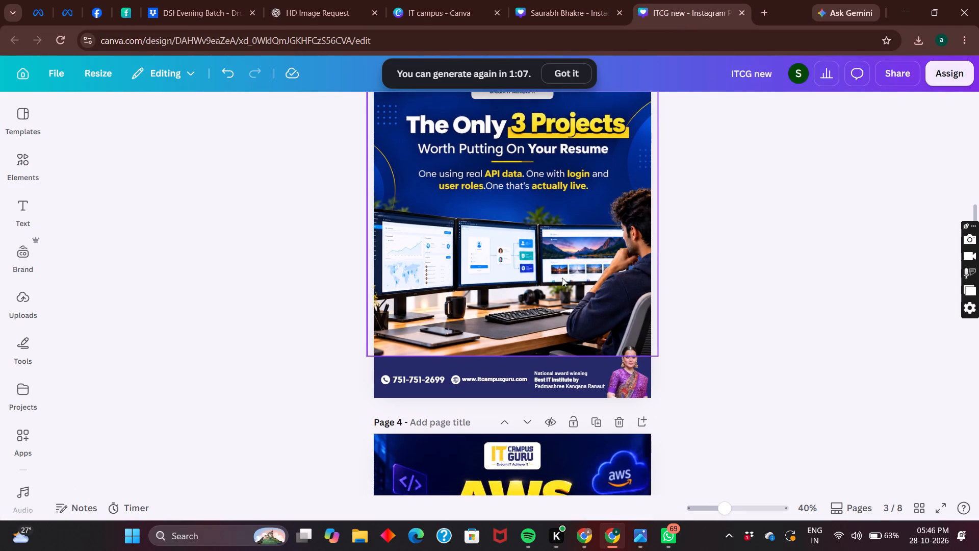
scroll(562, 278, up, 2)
Return to the student success story design, deselect the program text on page 5, and open the design's sharing options.
click(553, 0)
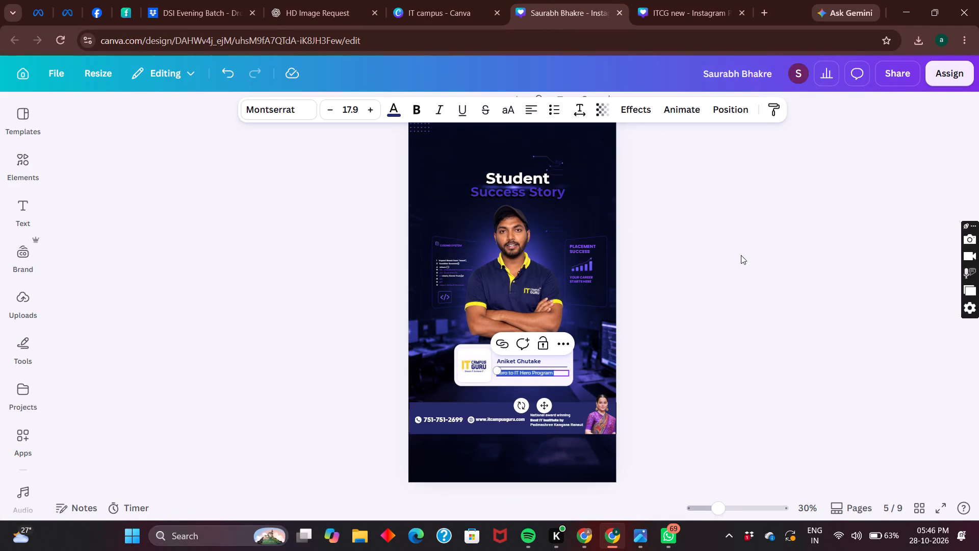
click(890, 77)
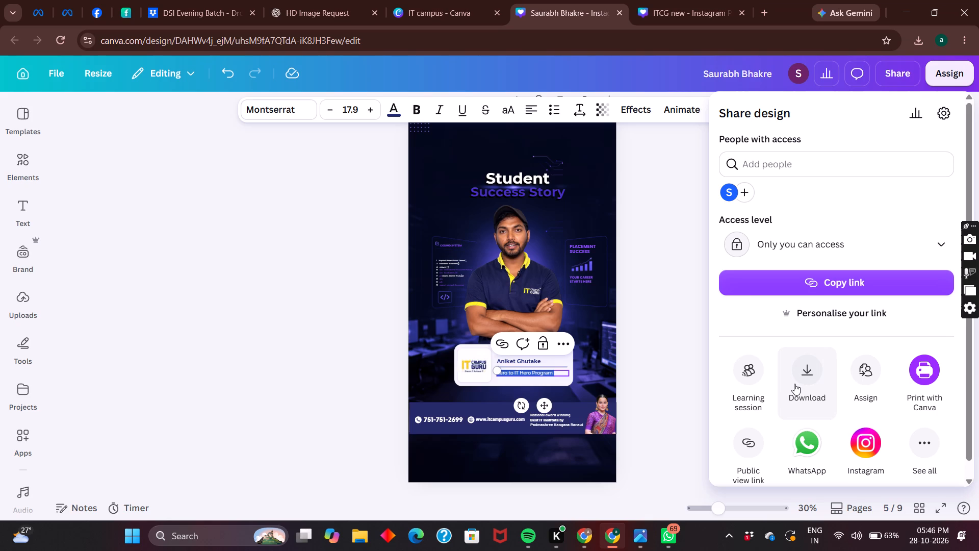
click(653, 337)
click(653, 337)
click(653, 337)
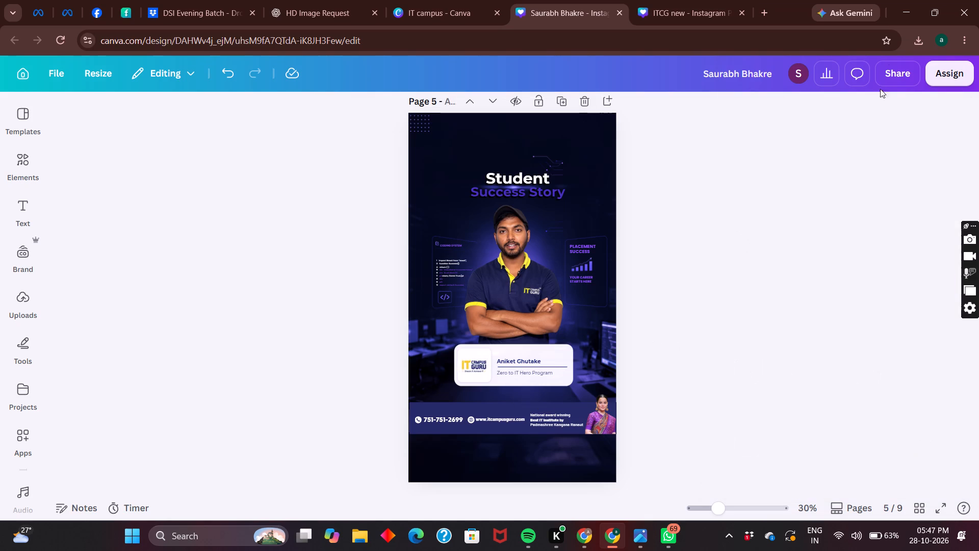
click(892, 70)
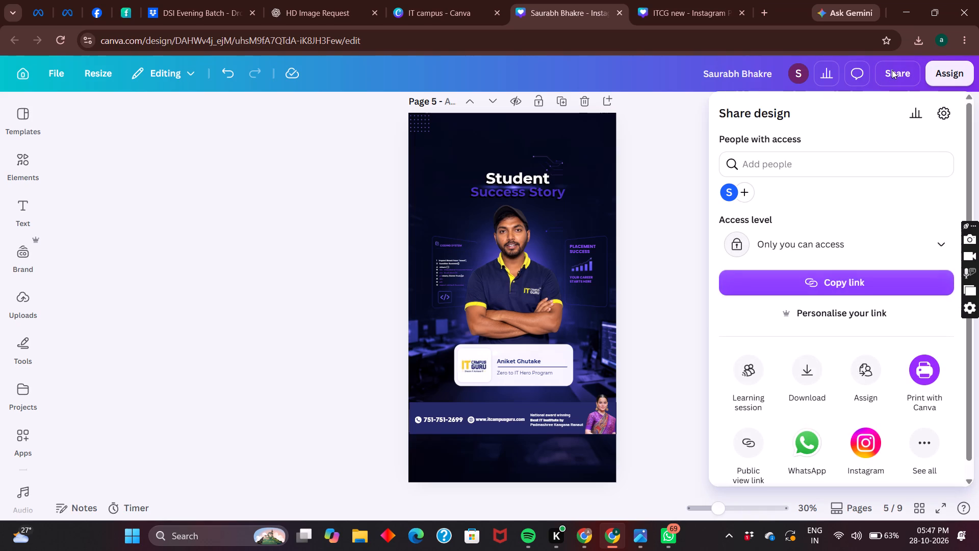
Download page 5, the Student Success Story cover, as a PNG image.
click(810, 367)
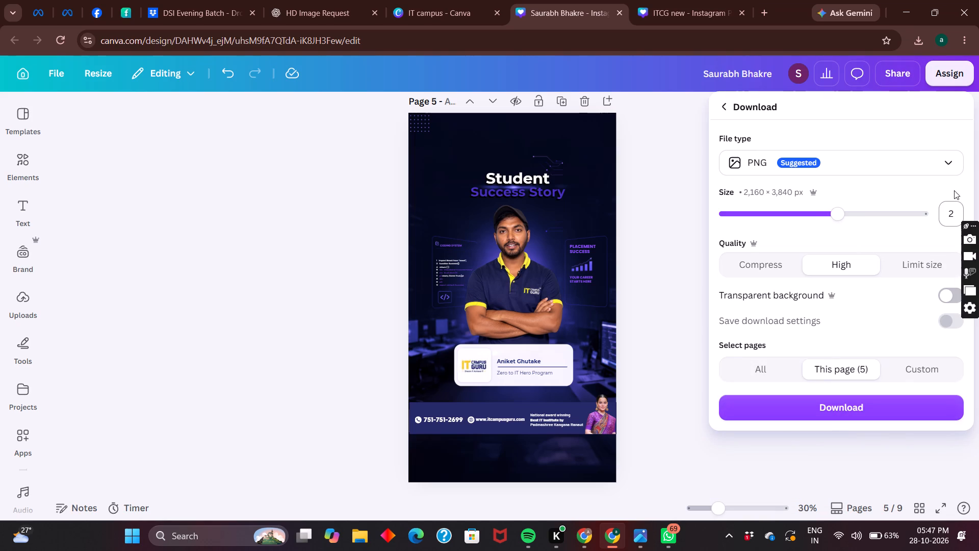
click(839, 412)
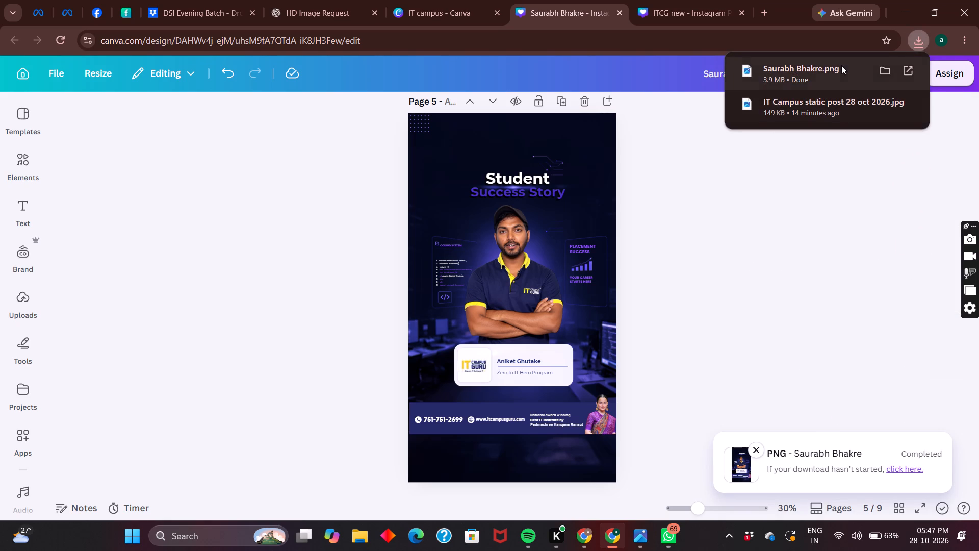
Open the downloaded PNG and save a copy in Documents, adding "IT Campus cover image" before the existing name and "28 oct 2026" after it.
double_click(841, 65)
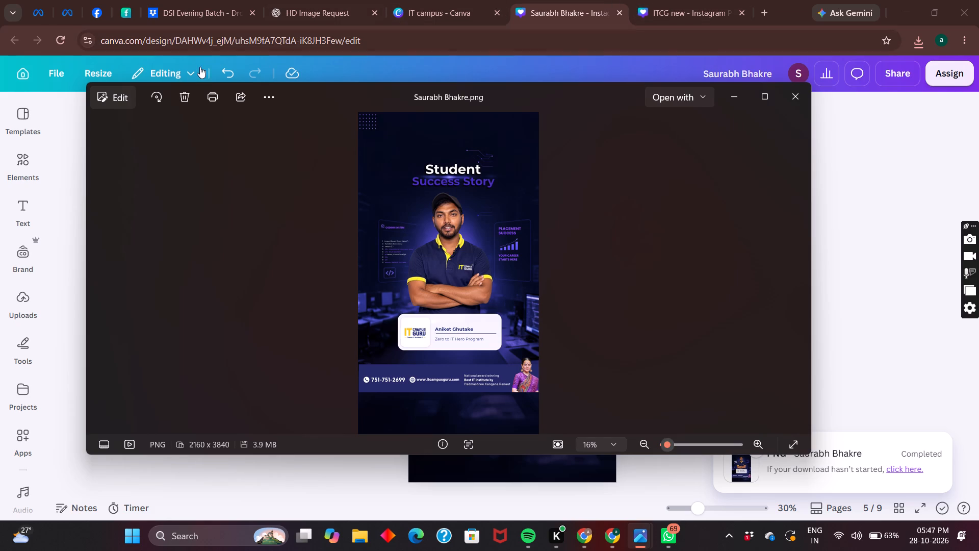
click(259, 91)
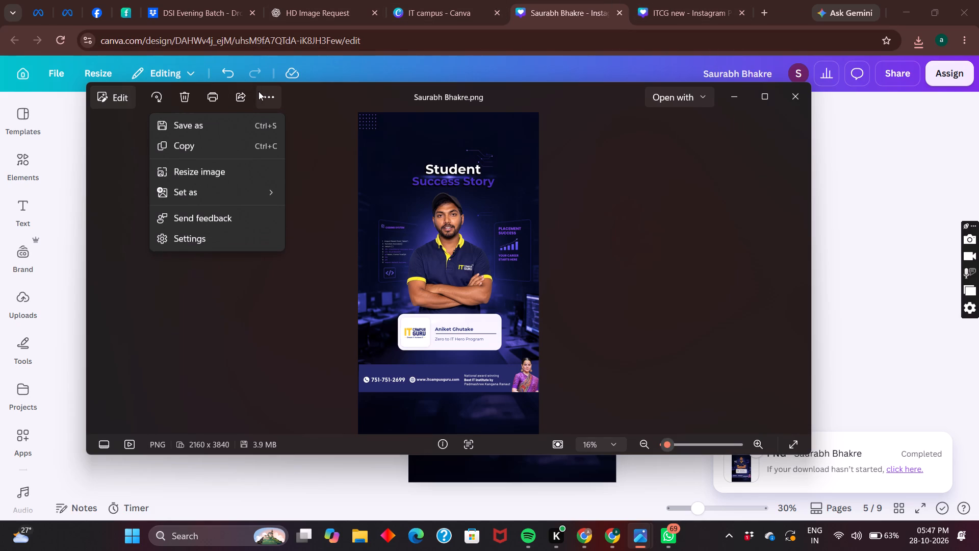
click(176, 128)
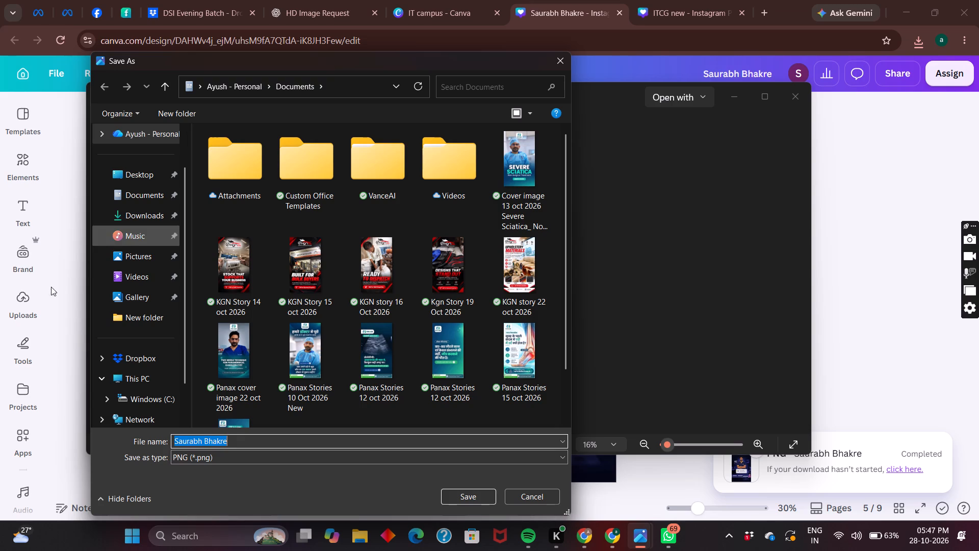
click(175, 440)
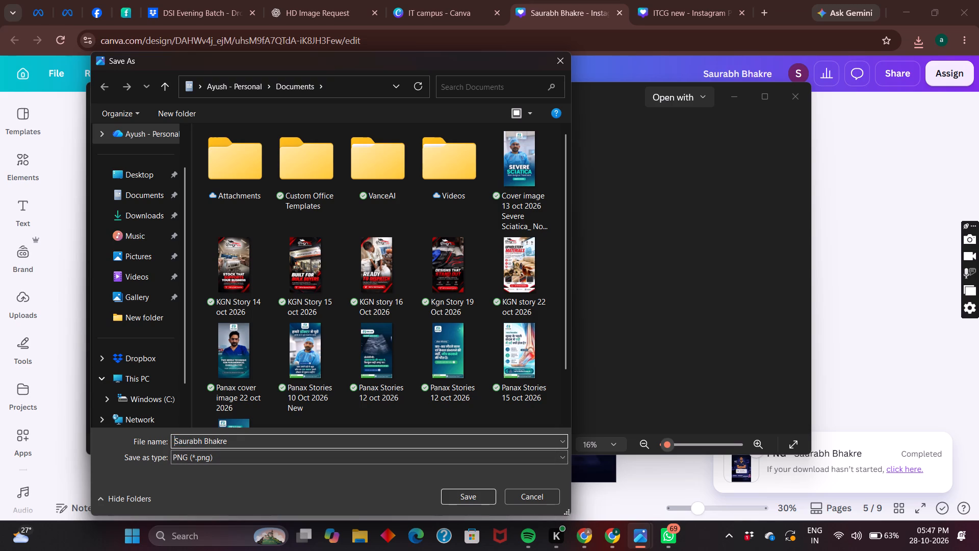
text(IT Campus)
key(space)
text(cover image)
key(space)
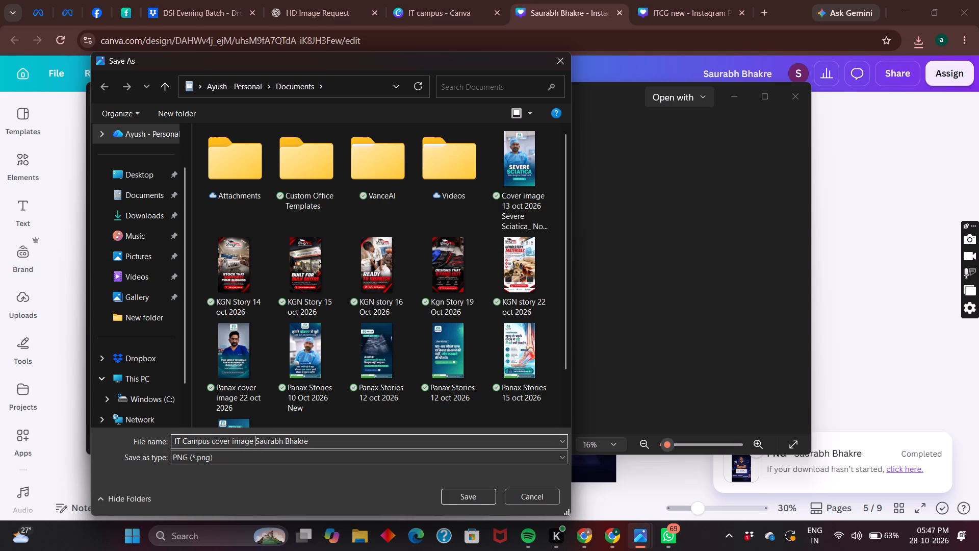
click(326, 441)
key(space)
key(2)
key(8)
key(space)
text(oct 2026)
key(ctrl+a)
key(ctrl+c)
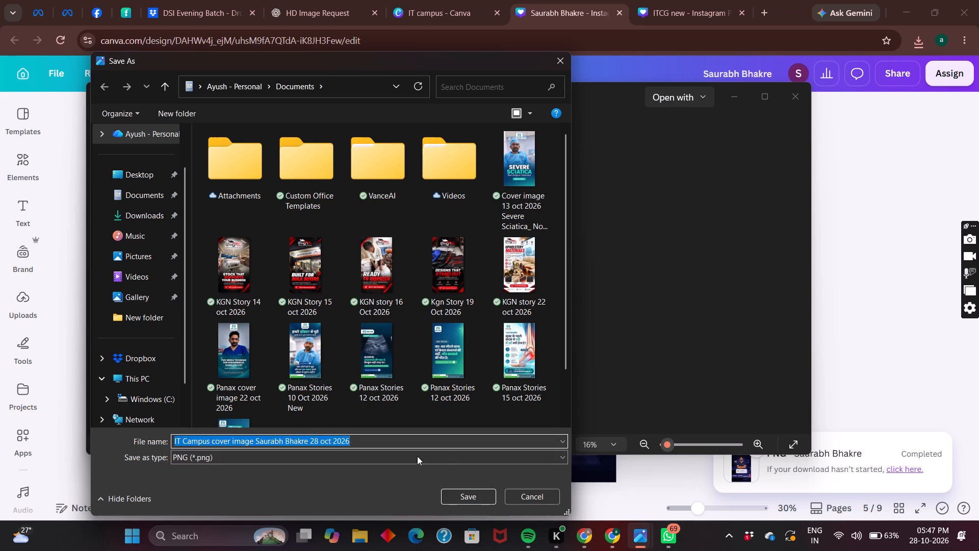
click(464, 495)
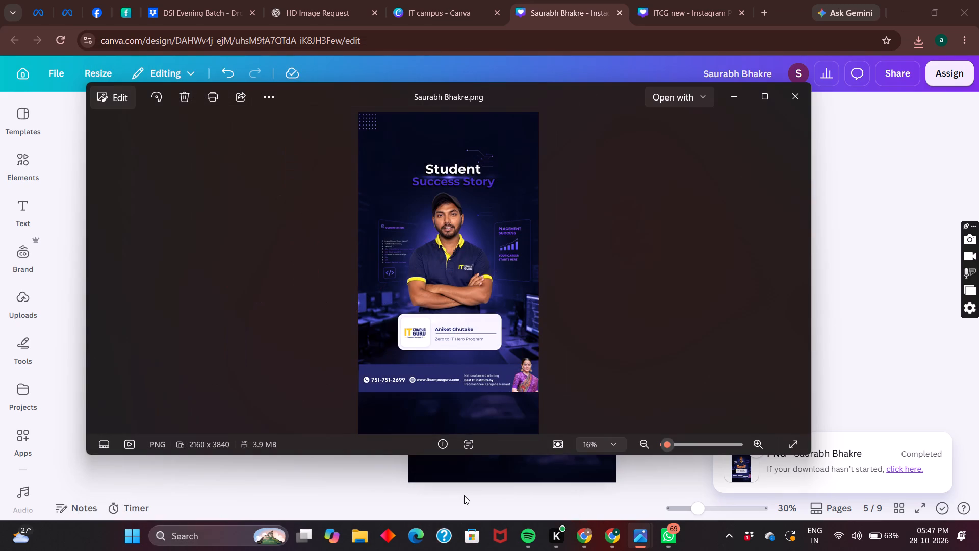
click(784, 100)
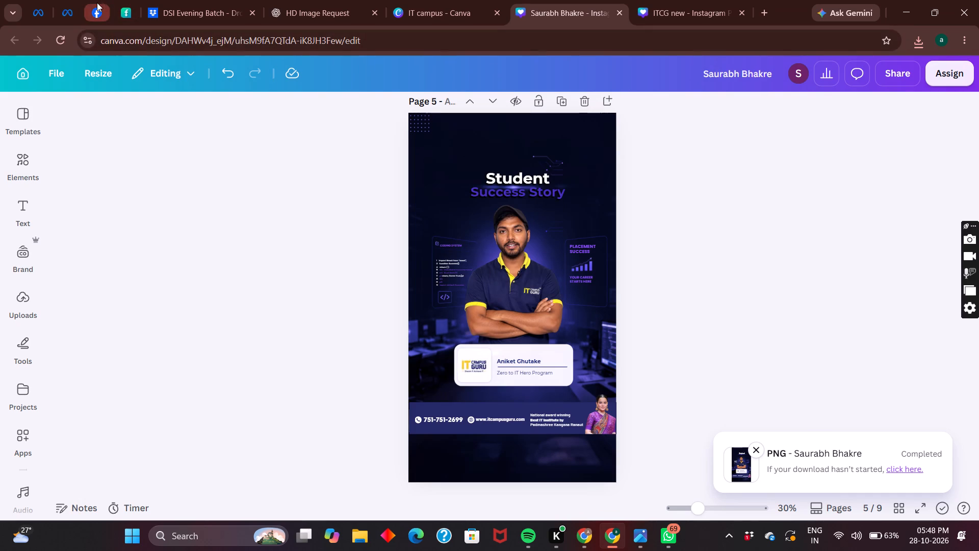
Check the published posts of both IT Campus Guru pages in Meta Business Suite and the itcampusguru portfolio's business assets.
click(68, 7)
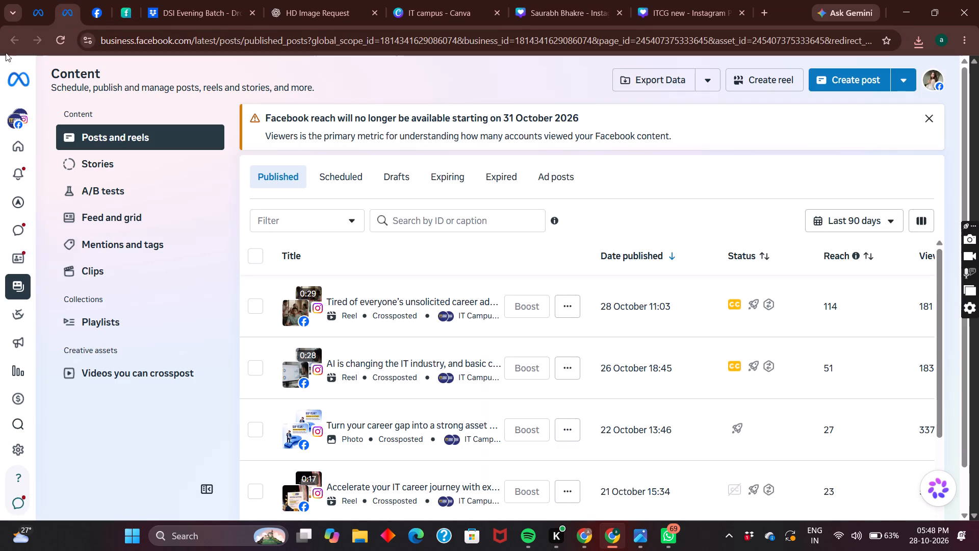
click(39, 11)
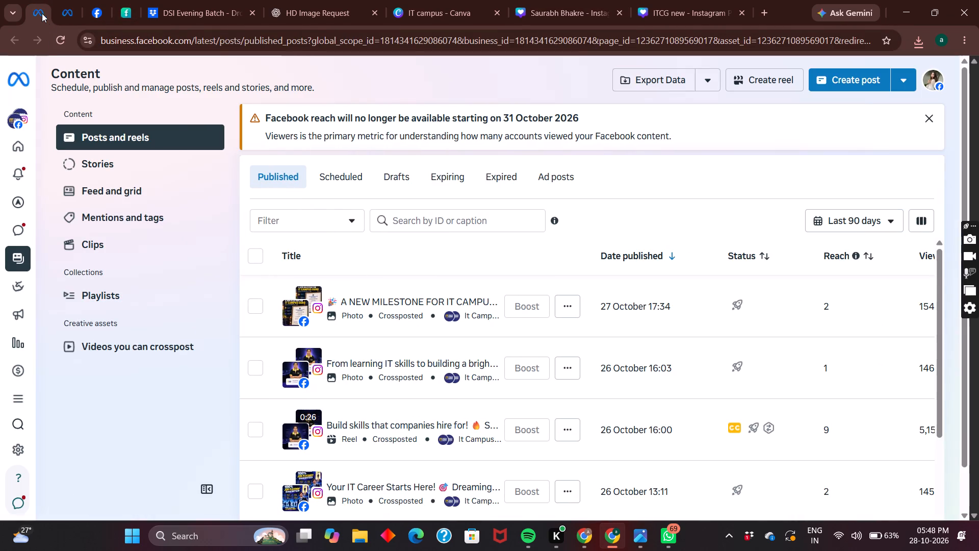
scroll(475, 370, up, 1)
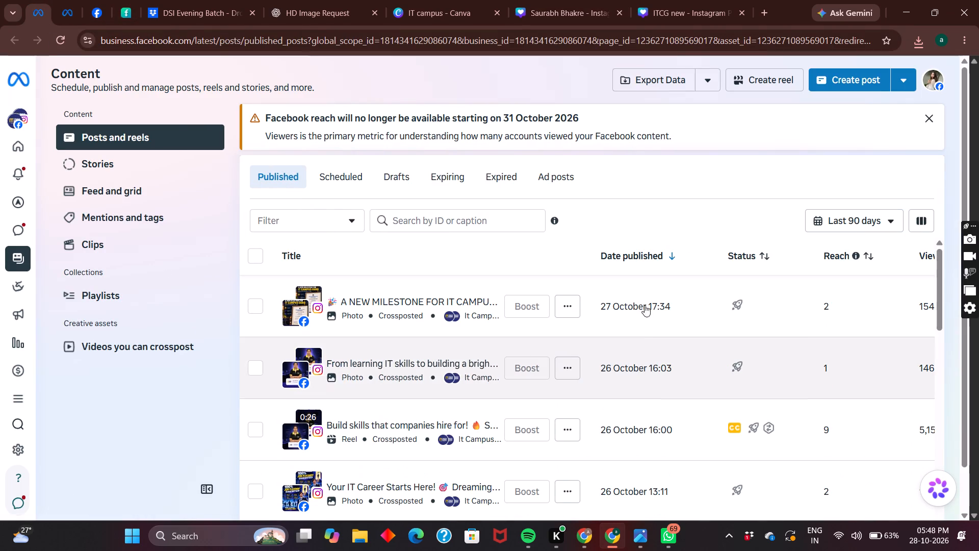
click(893, 85)
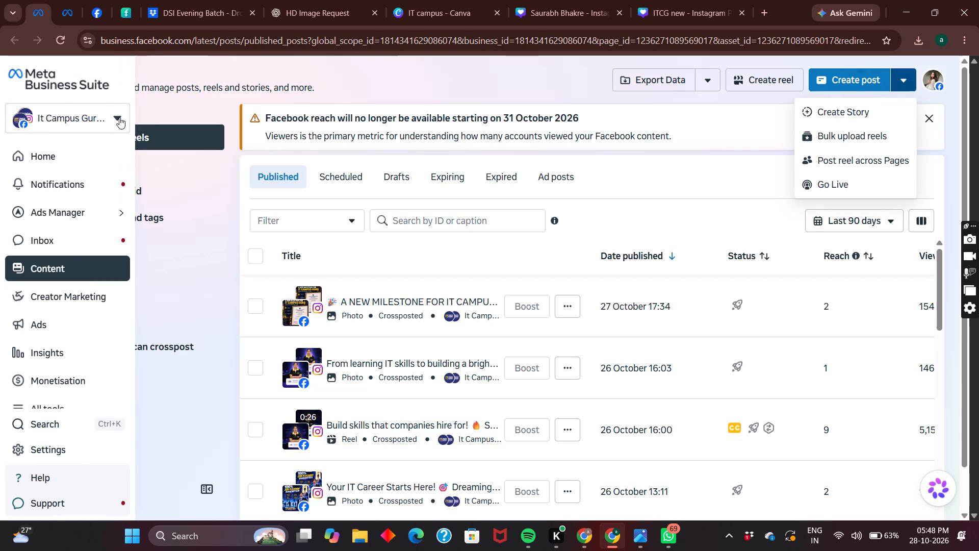
click(70, 10)
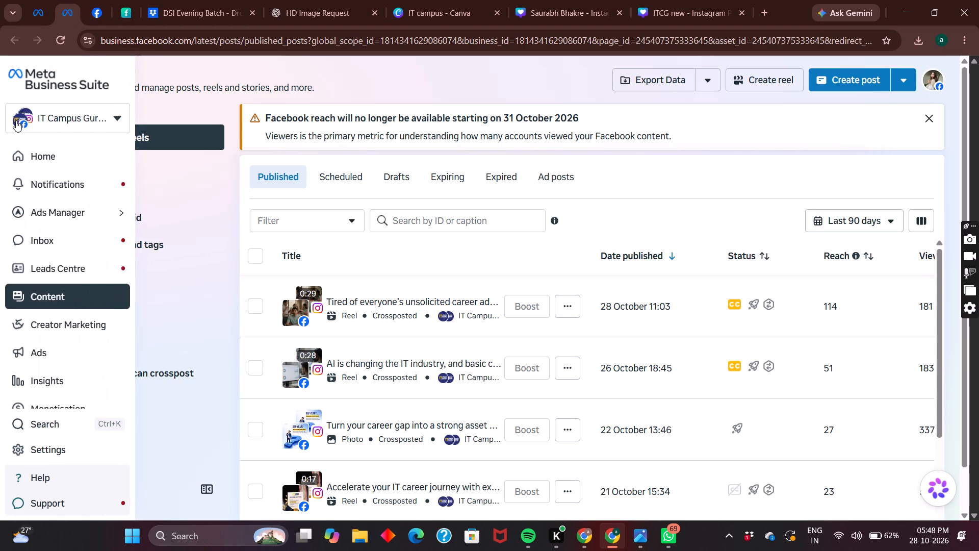
click(114, 117)
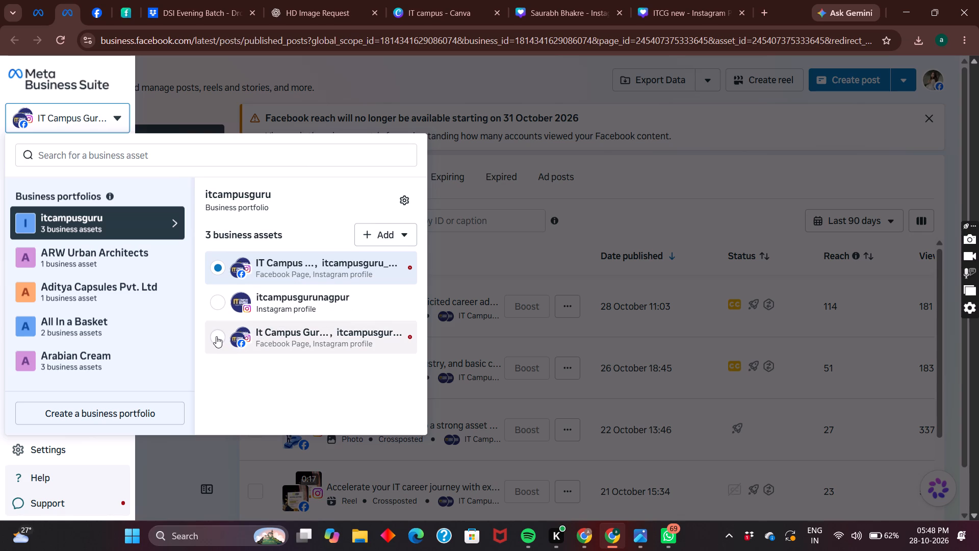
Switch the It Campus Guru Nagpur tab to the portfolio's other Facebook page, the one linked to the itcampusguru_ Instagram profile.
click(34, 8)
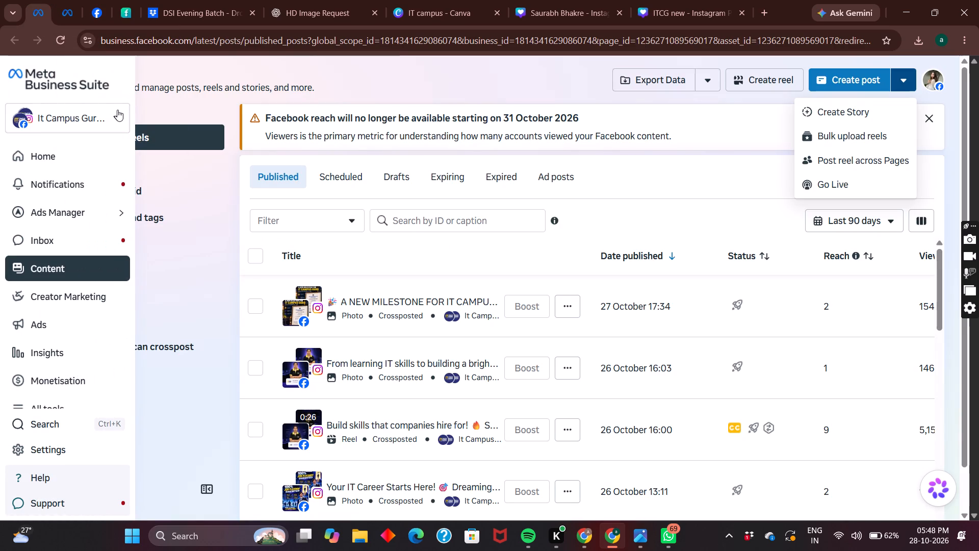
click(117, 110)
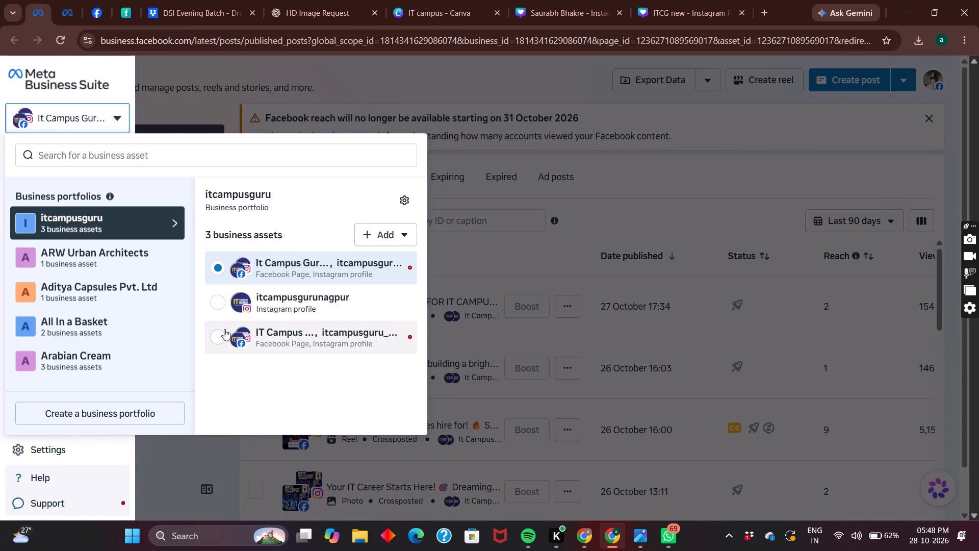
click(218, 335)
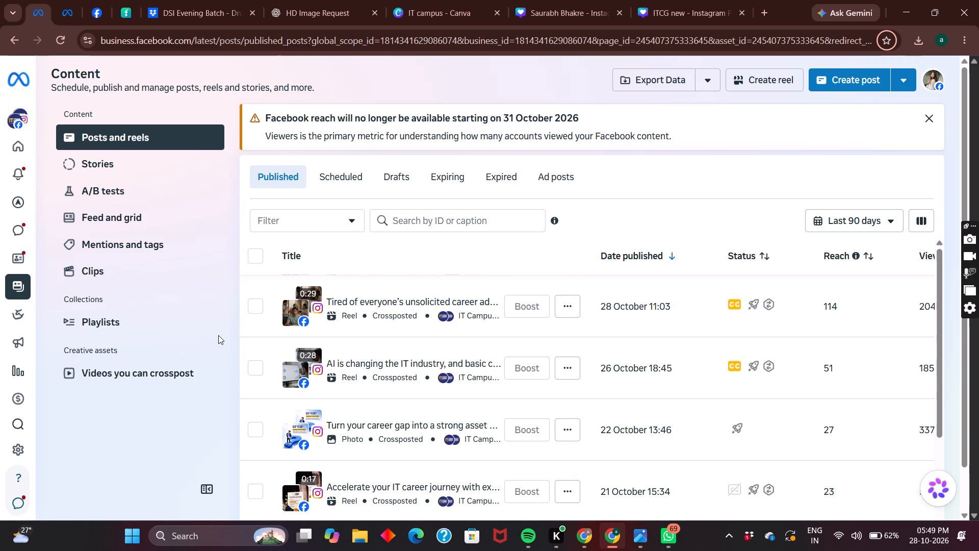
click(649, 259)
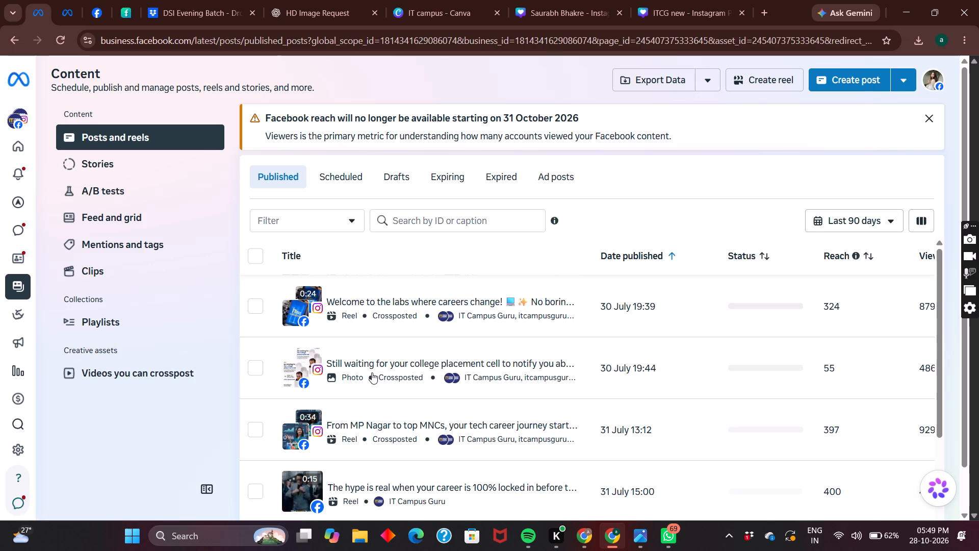
Sort the published posts of the IT Campus Guru page linked to itcampusguru_official by date published, newest first.
scroll(372, 372, up, 1)
scroll(372, 372, down, 5)
scroll(372, 372, up, 4)
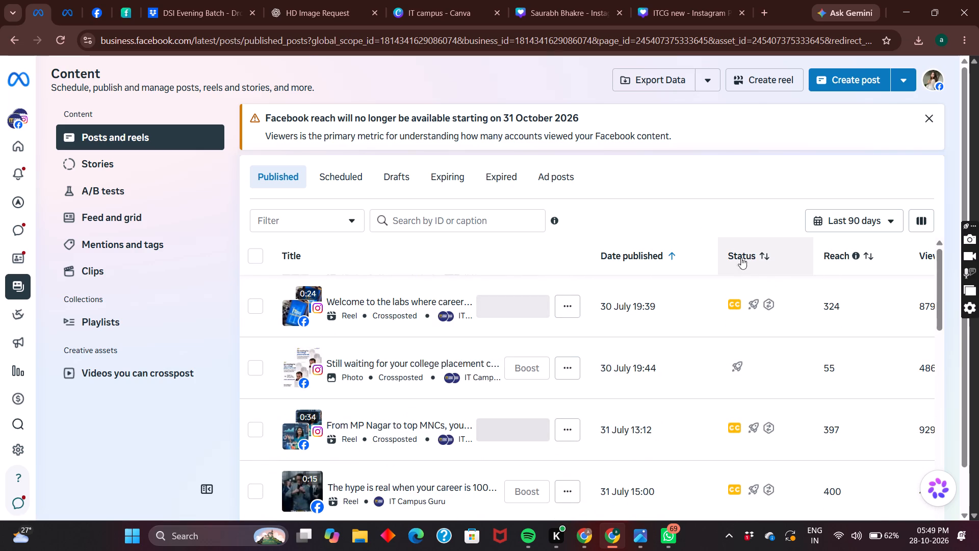
click(674, 258)
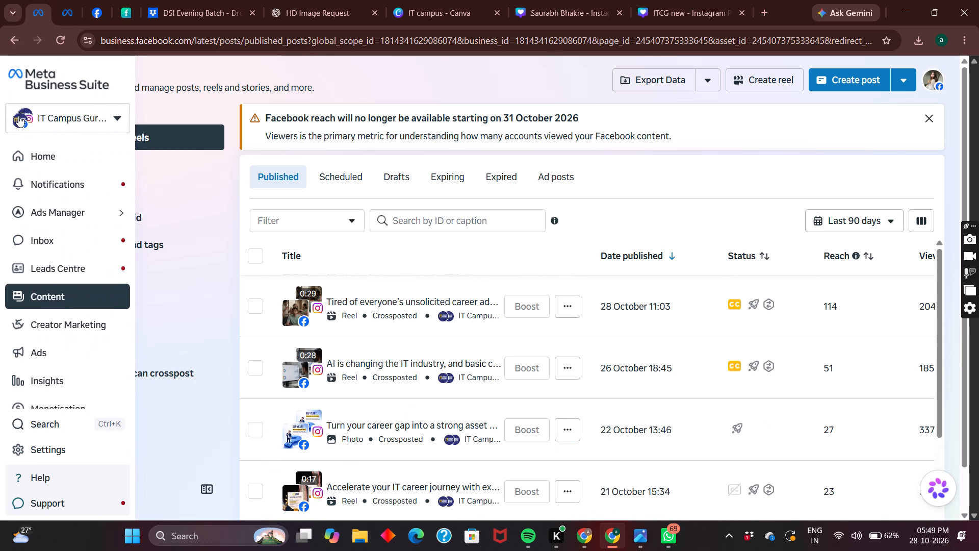
Switch the content view to the It Campus Guru Nagpur page in the itcampusguru portfolio.
click(116, 112)
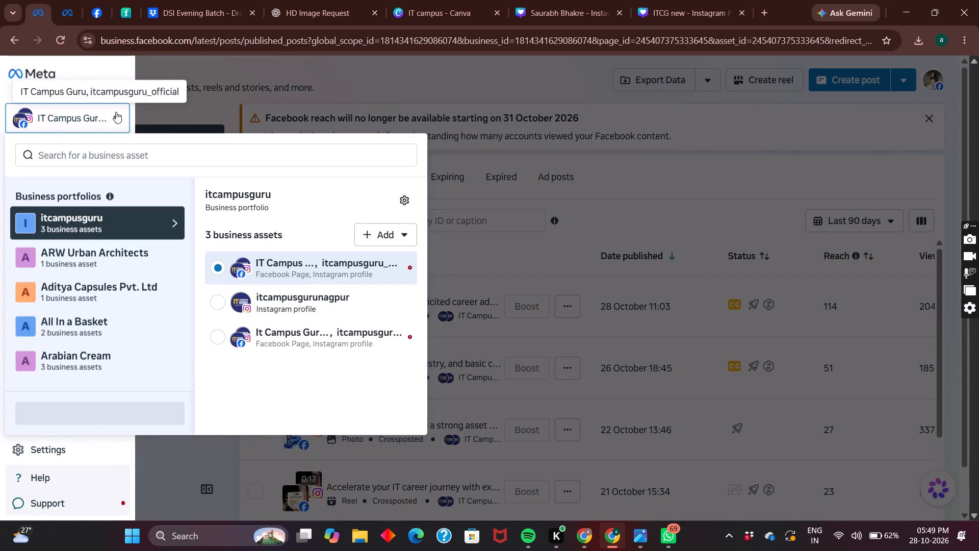
click(212, 339)
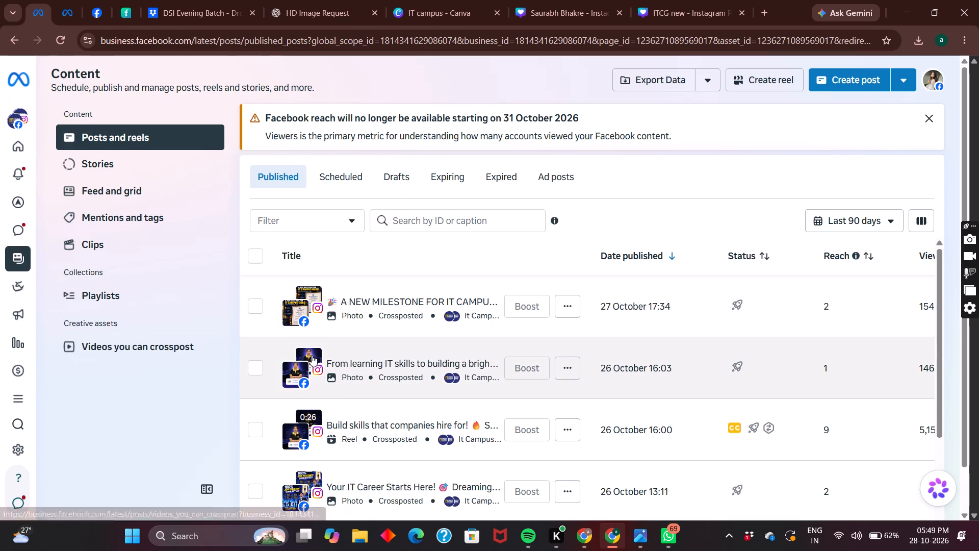
scroll(337, 389, up, 1)
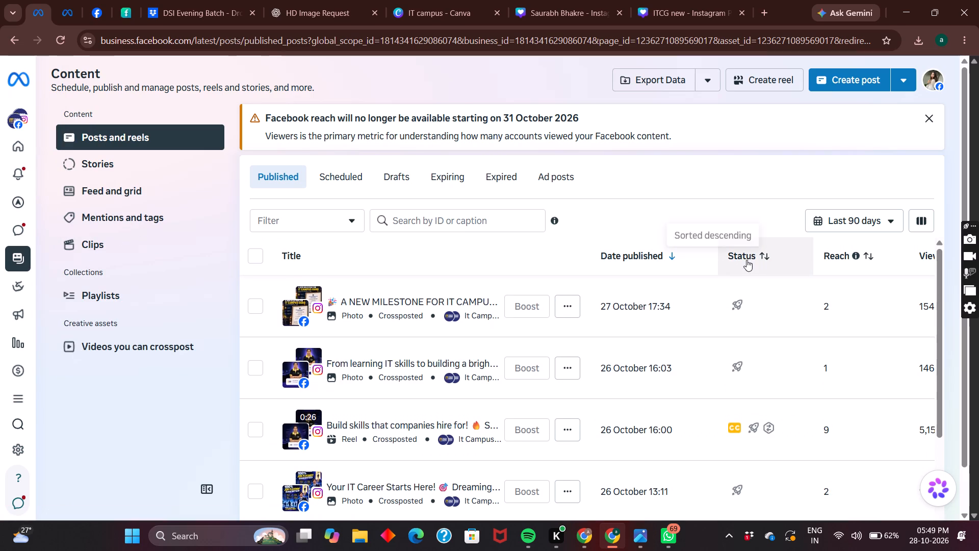
Start creating a new reel for the It Campus Guru Nagpur page.
click(891, 80)
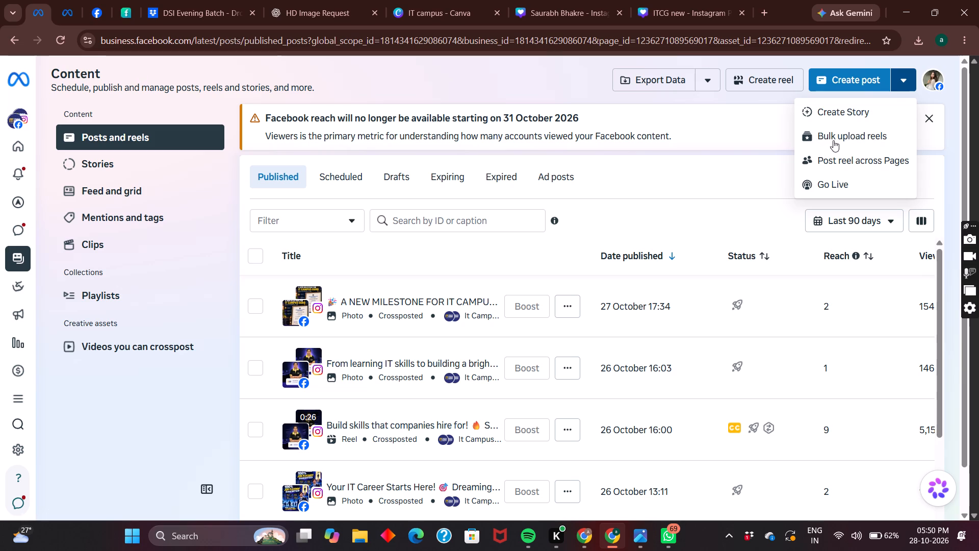
click(783, 77)
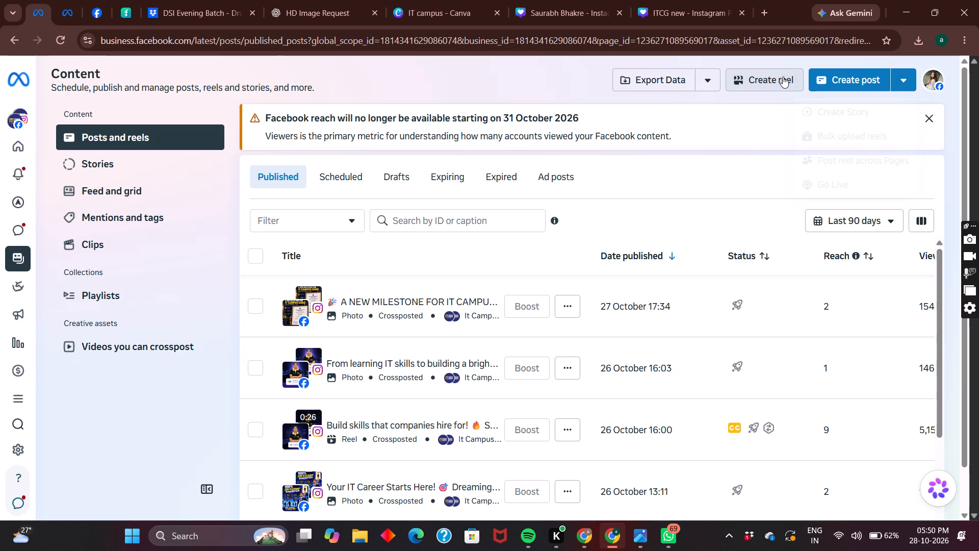
key(grave)
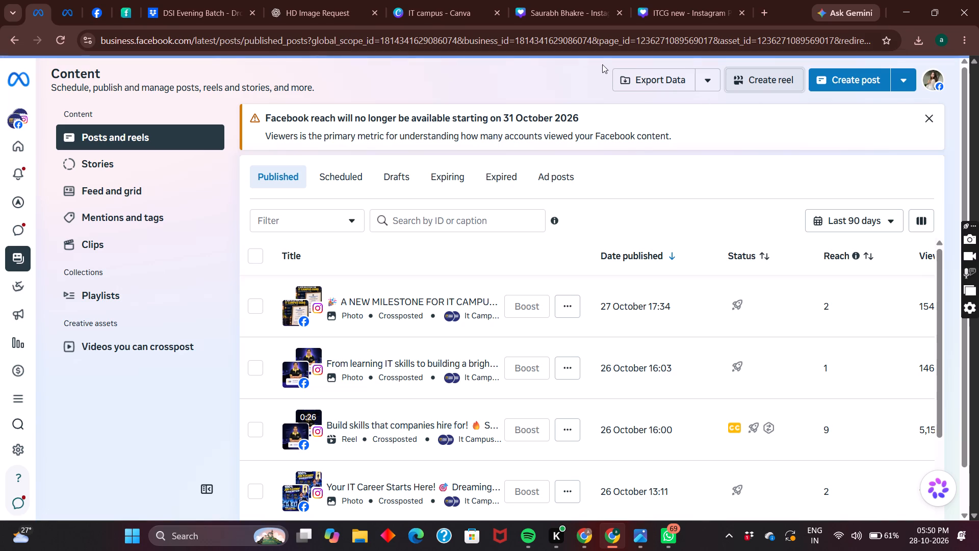
Switch to the Facebook tab, return from the open photo to the Content Library, and filter its published posts to Reels instead of Photos.
click(104, 12)
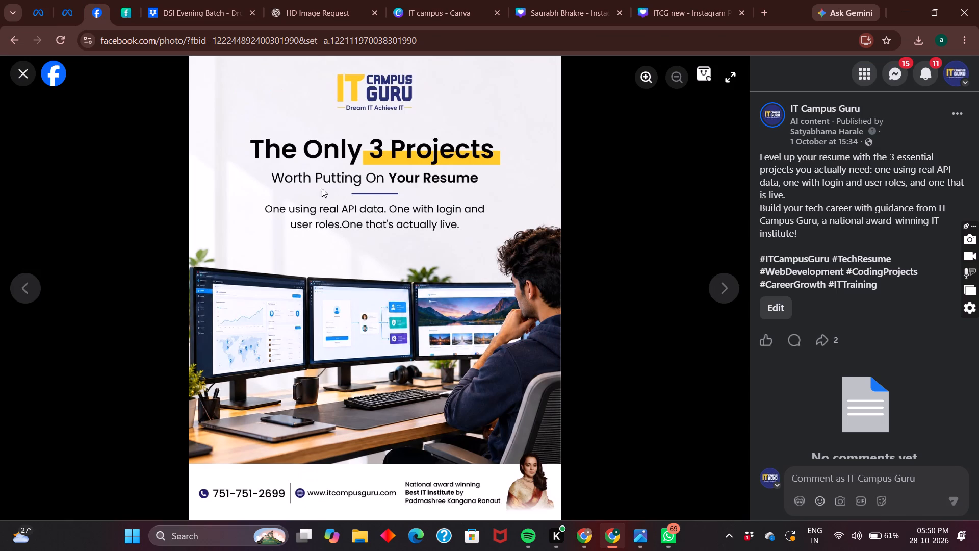
click(28, 68)
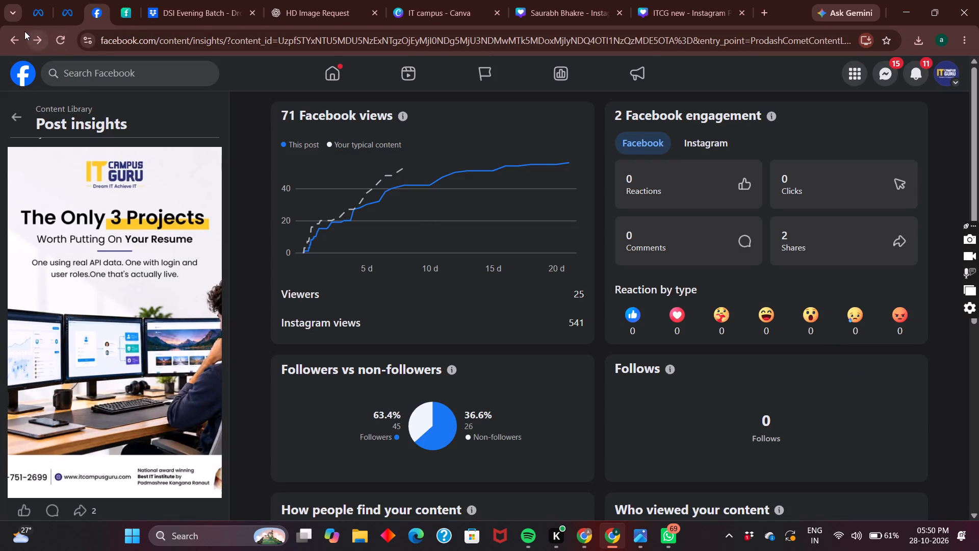
click(18, 31)
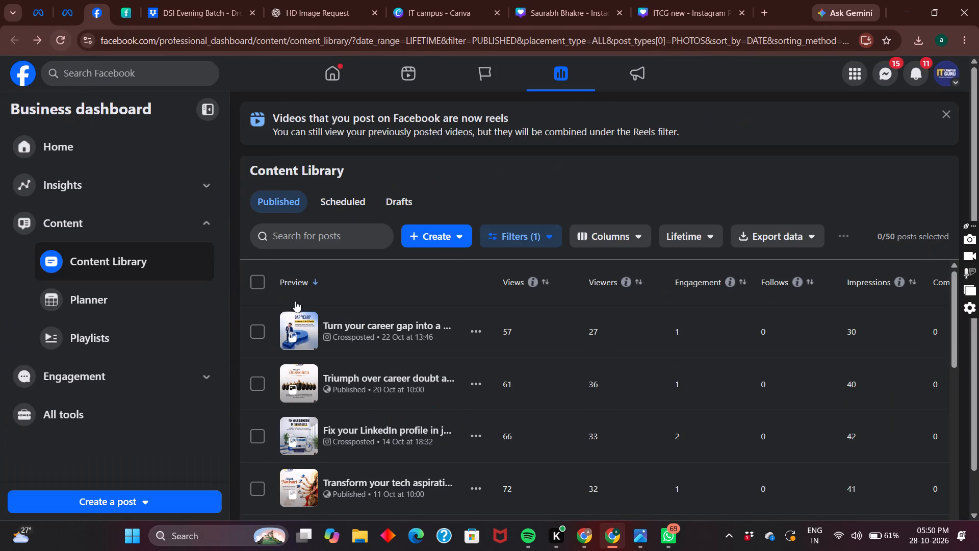
click(555, 230)
click(529, 293)
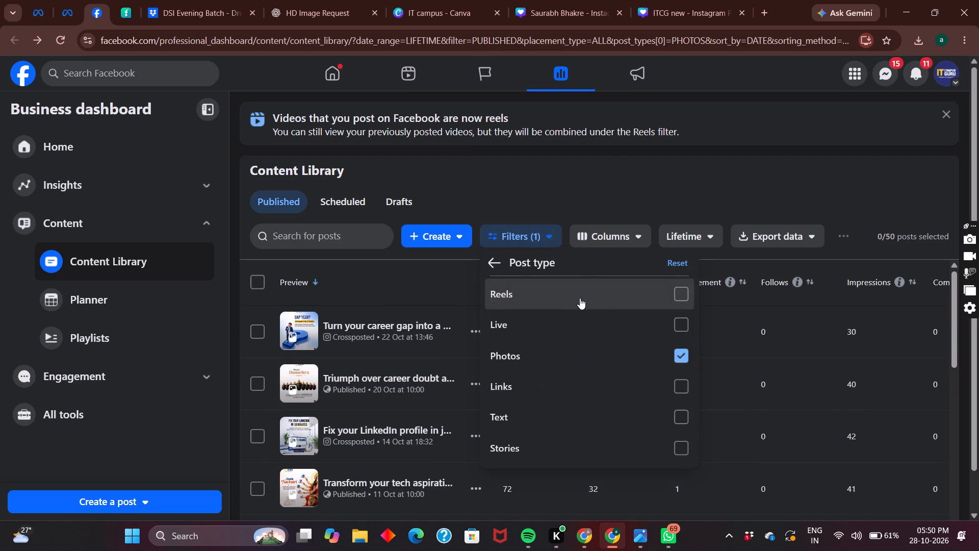
click(633, 286)
click(637, 350)
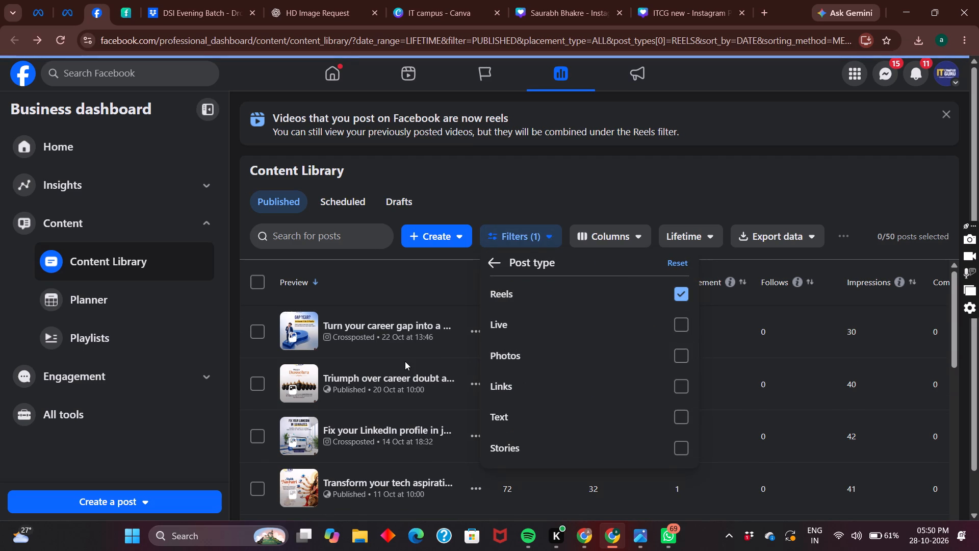
scroll(405, 361, down, 15)
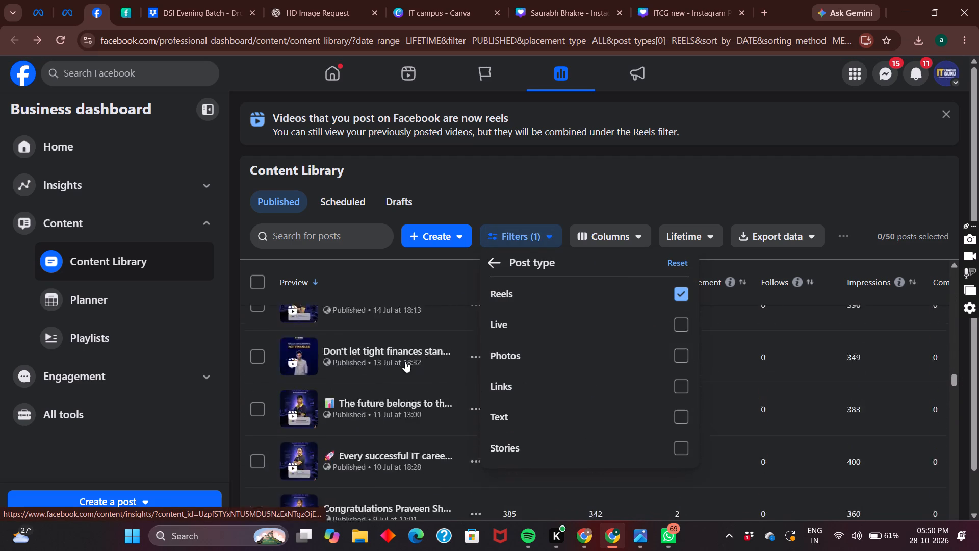
click(525, 237)
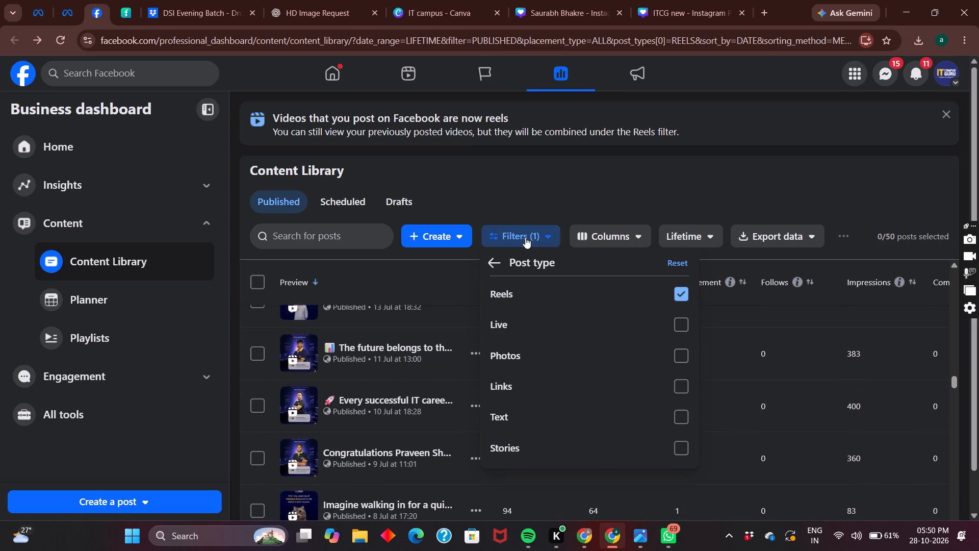
Look through IT Campus Guru's published reels and open the insights of the 7 April reel "Don't Just Dream of an IT Career".
scroll(426, 379, up, 6)
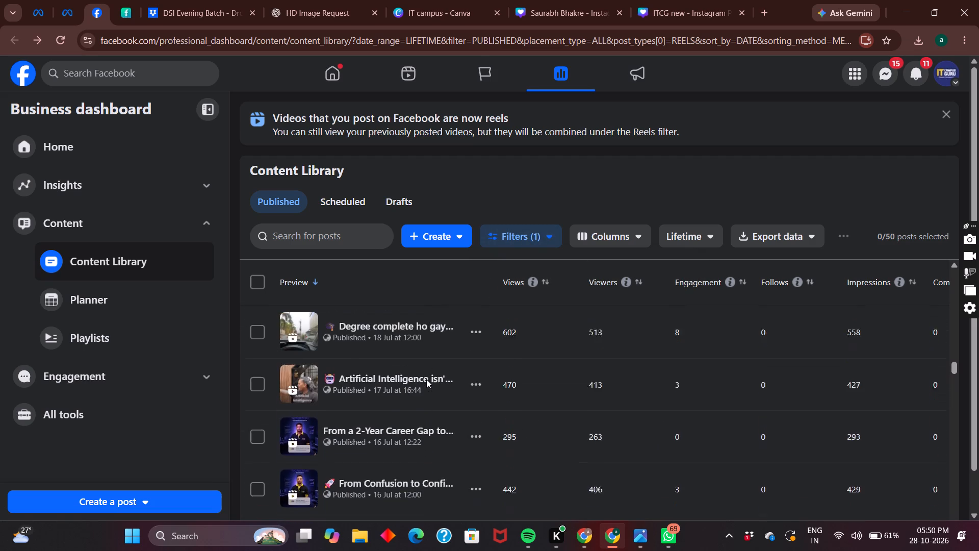
scroll(426, 379, up, 3)
scroll(426, 379, down, 2)
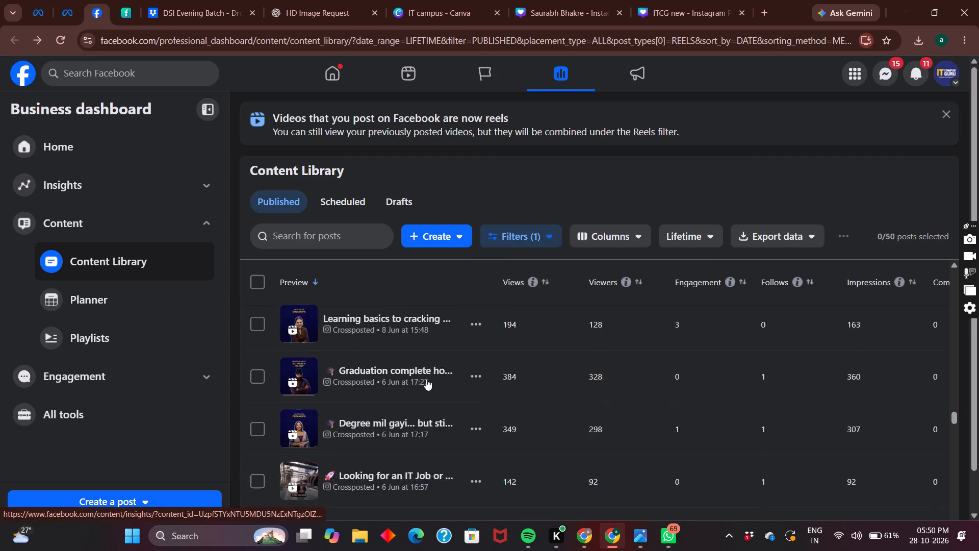
scroll(426, 379, down, 2)
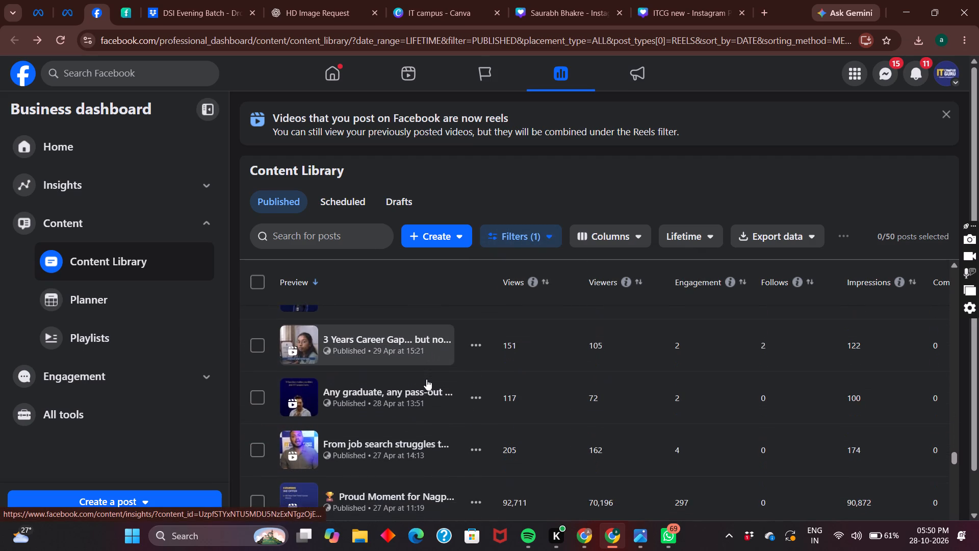
scroll(426, 379, down, 2)
scroll(426, 379, up, 1)
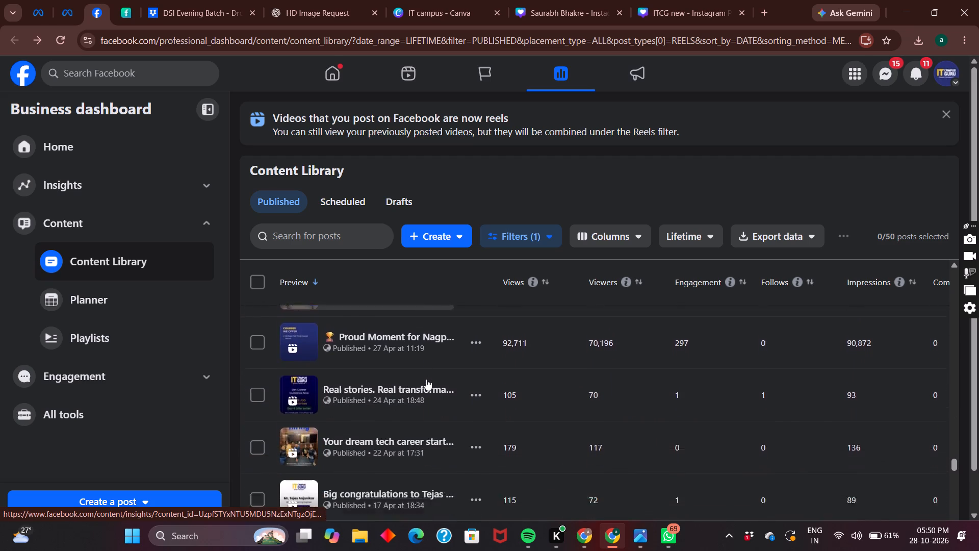
scroll(426, 379, up, 1)
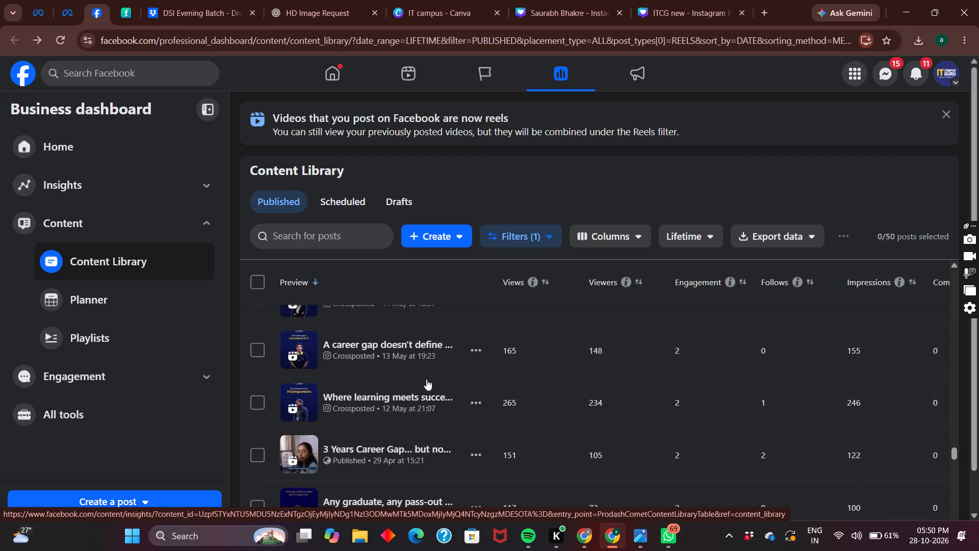
scroll(426, 379, up, 1)
scroll(426, 379, down, 3)
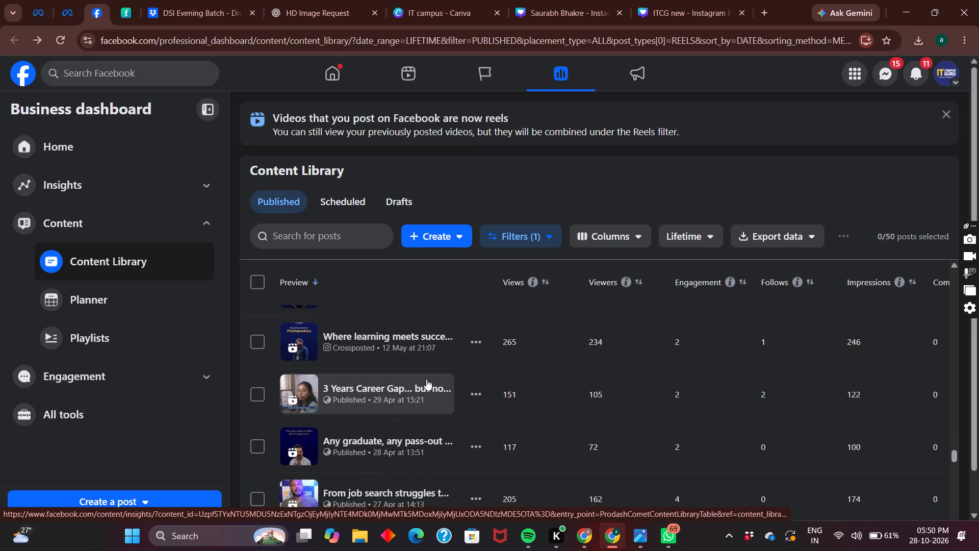
scroll(426, 379, down, 4)
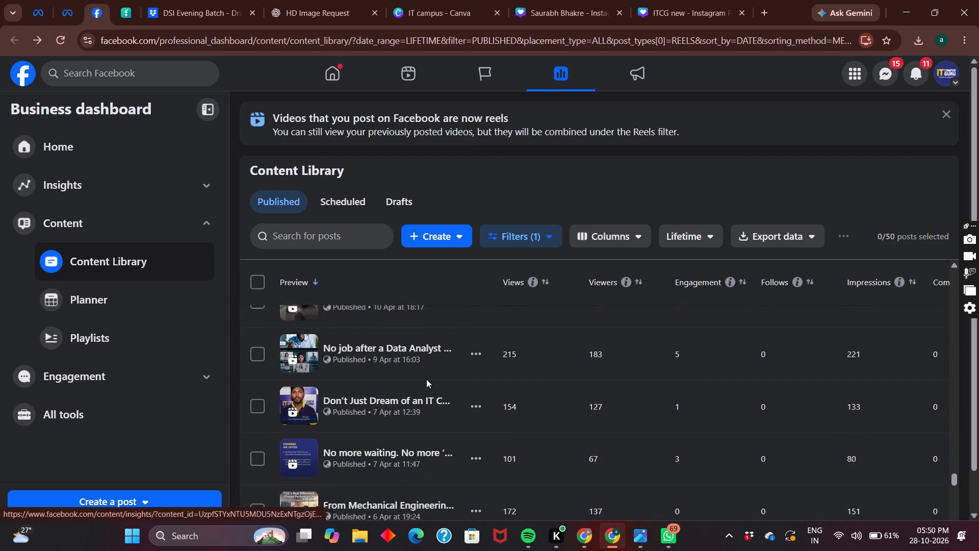
scroll(426, 379, down, 1)
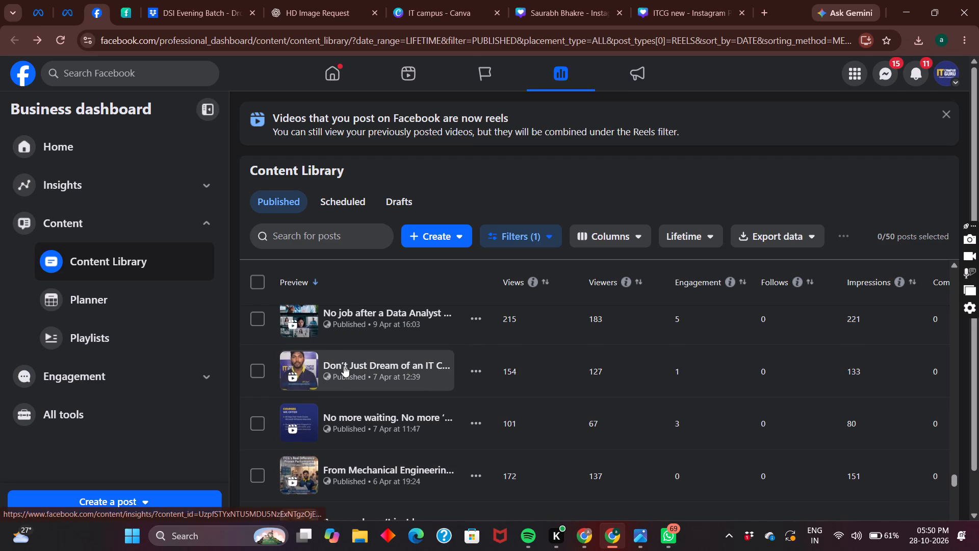
click(344, 366)
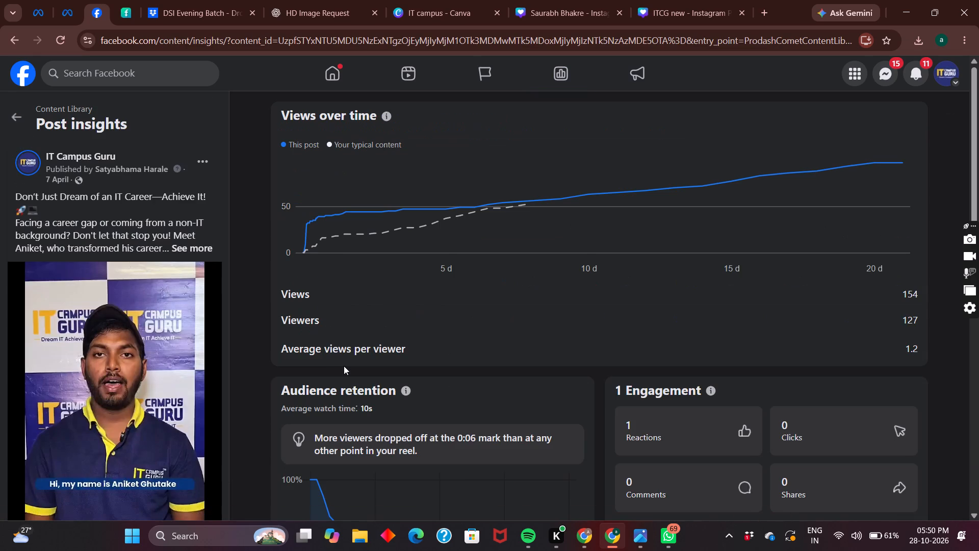
Check the reel's video, expand its full caption, and go through the text down to the hashtags.
scroll(172, 325, down, 5)
scroll(172, 325, up, 2)
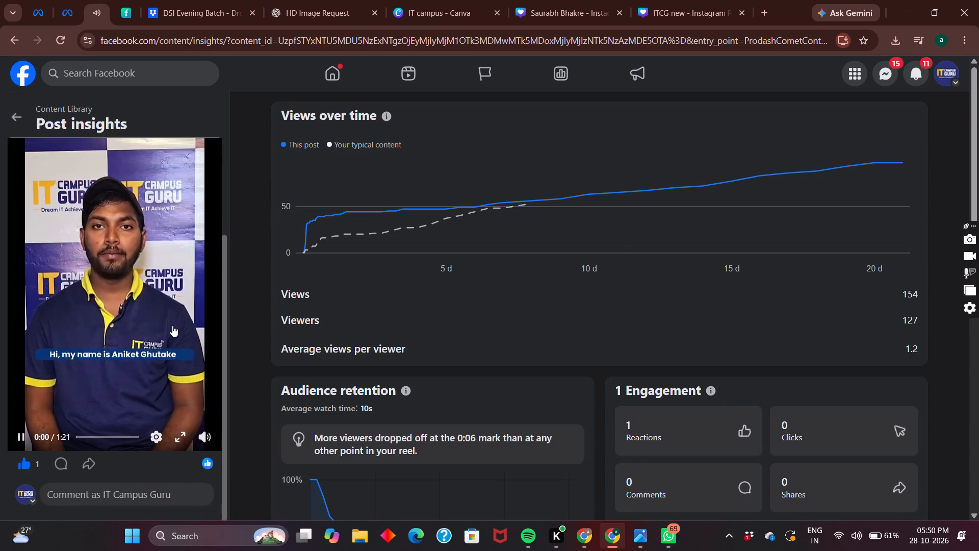
scroll(172, 325, up, 3)
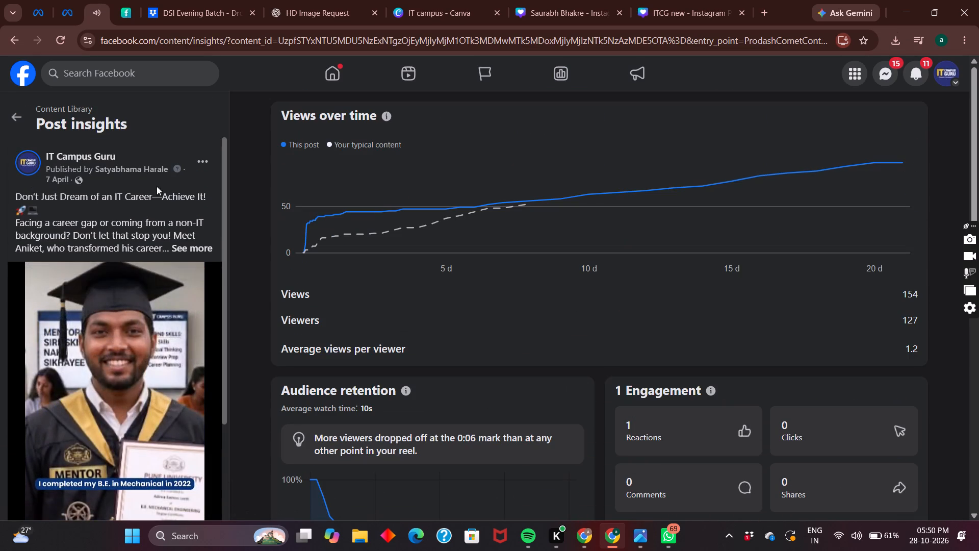
click(200, 166)
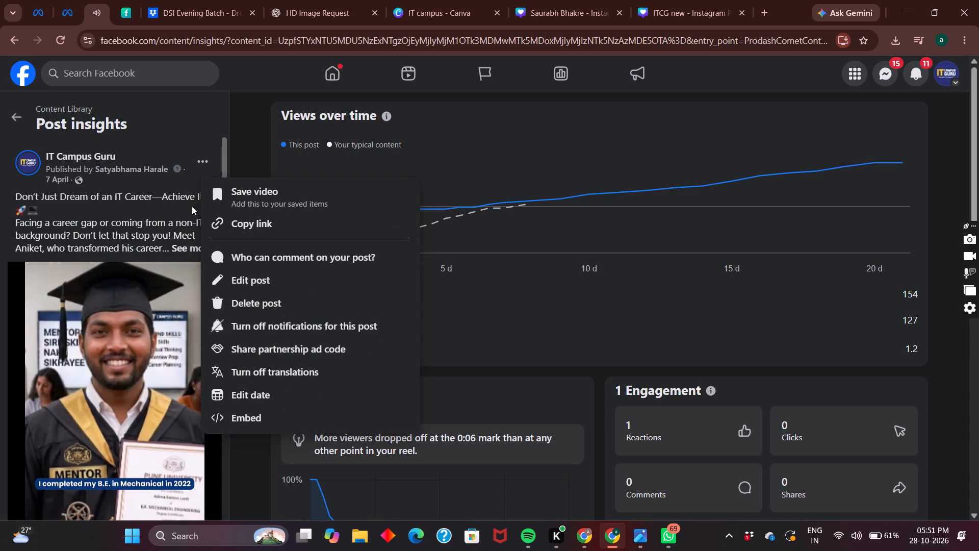
click(133, 201)
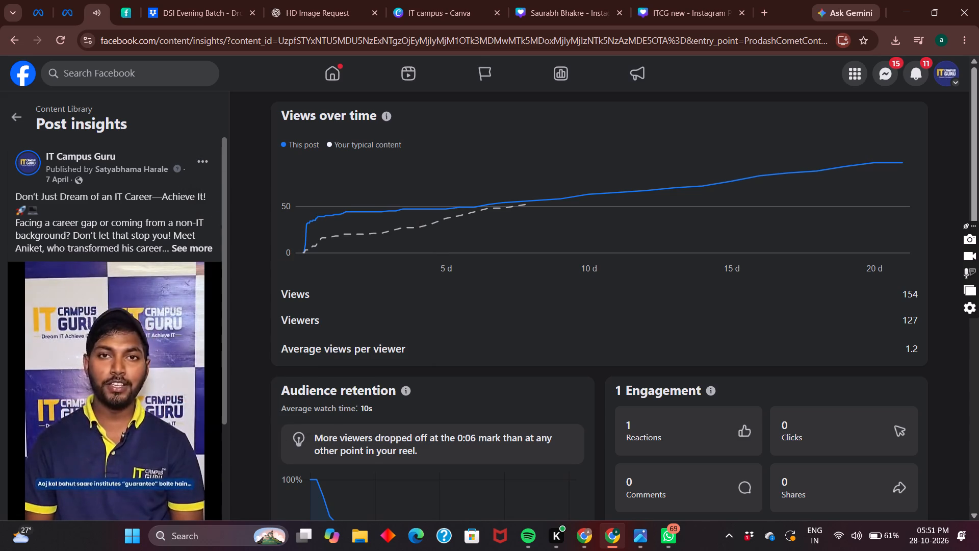
drag(8, 194, 188, 247)
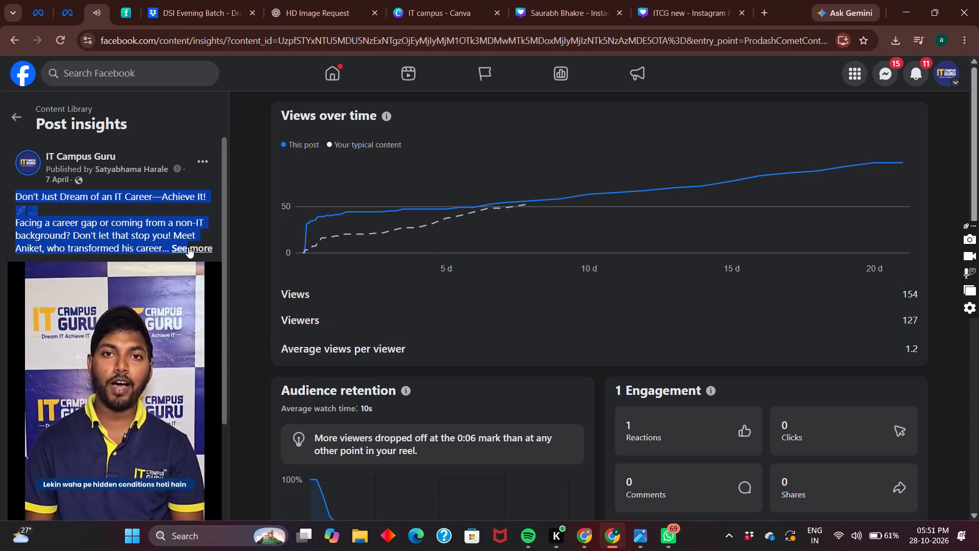
click(188, 247)
scroll(44, 193, down, 4)
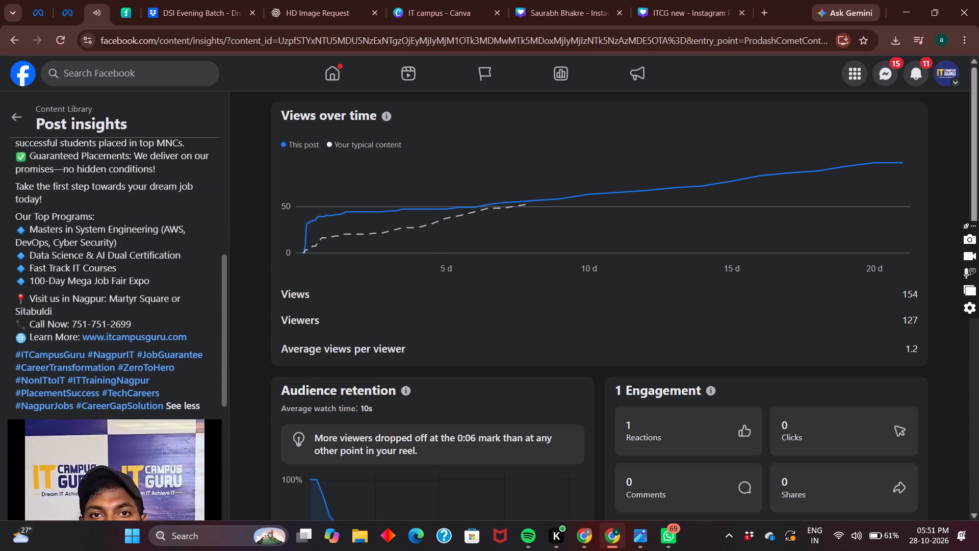
scroll(44, 193, down, 1)
scroll(44, 193, up, 5)
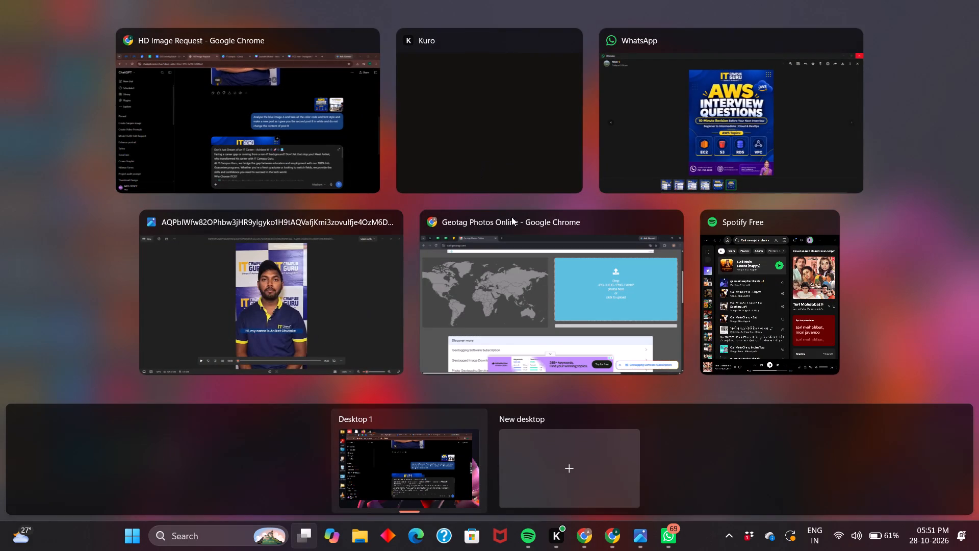
Switch to the Chrome window showing the HD Image Request chat in ChatGPT, where the reel caption text is drafted.
click(197, 131)
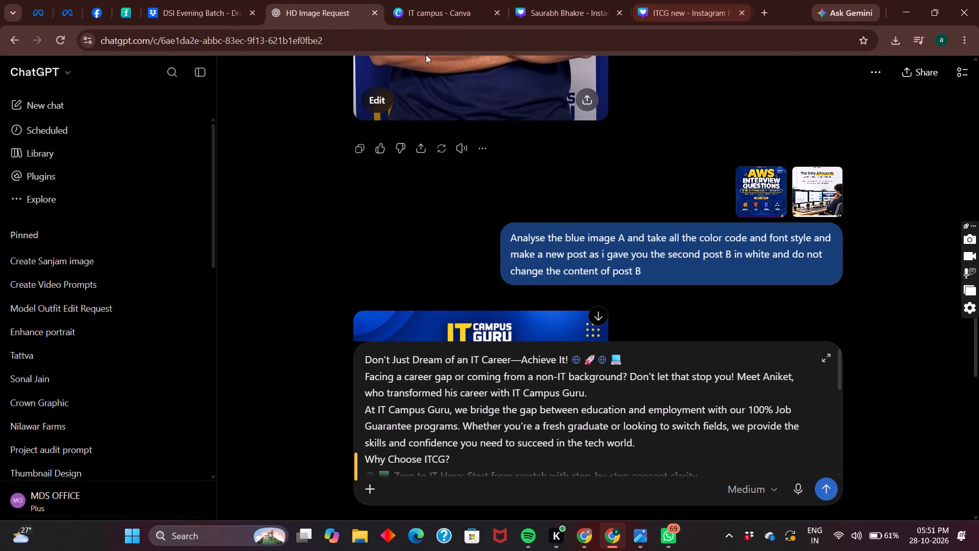
Paste the "Don't Just Dream of an IT Career—Achieve It!" caption with its hashtags into the It Campus Guru Nagpur reel's text and review it.
click(32, 17)
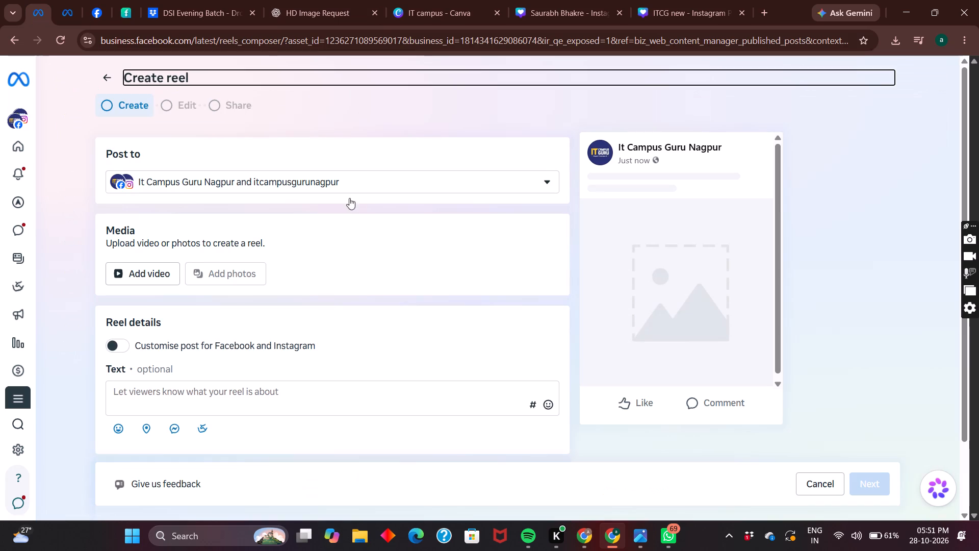
click(211, 389)
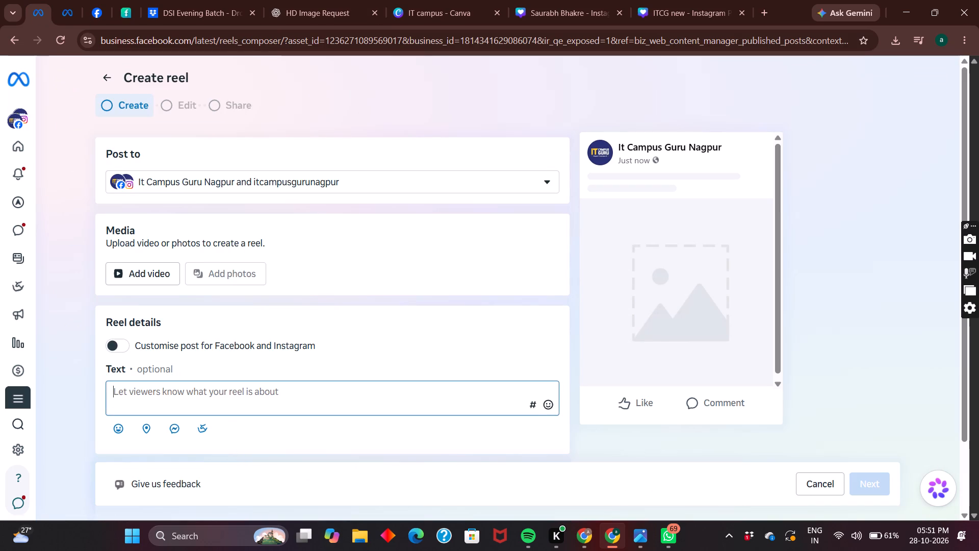
key(ctrl+v)
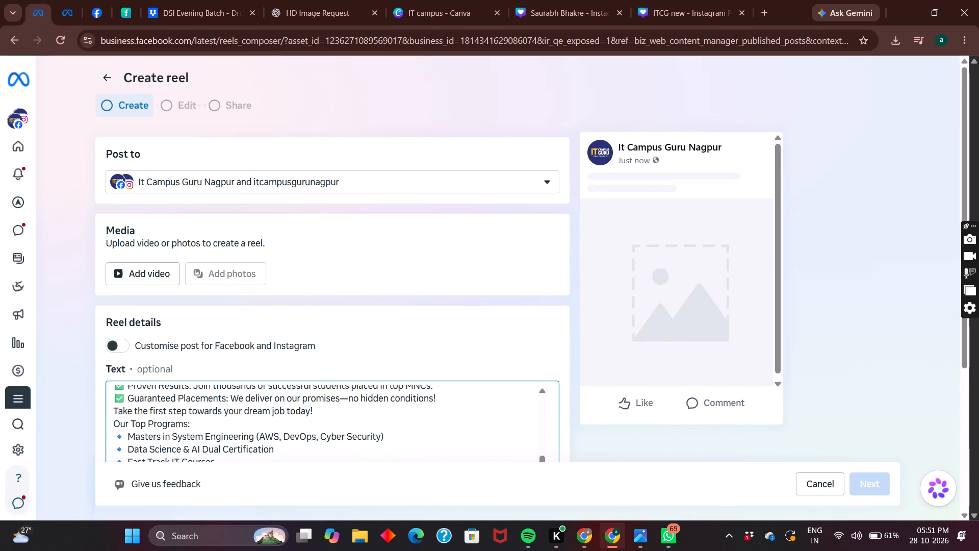
scroll(211, 389, down, 4)
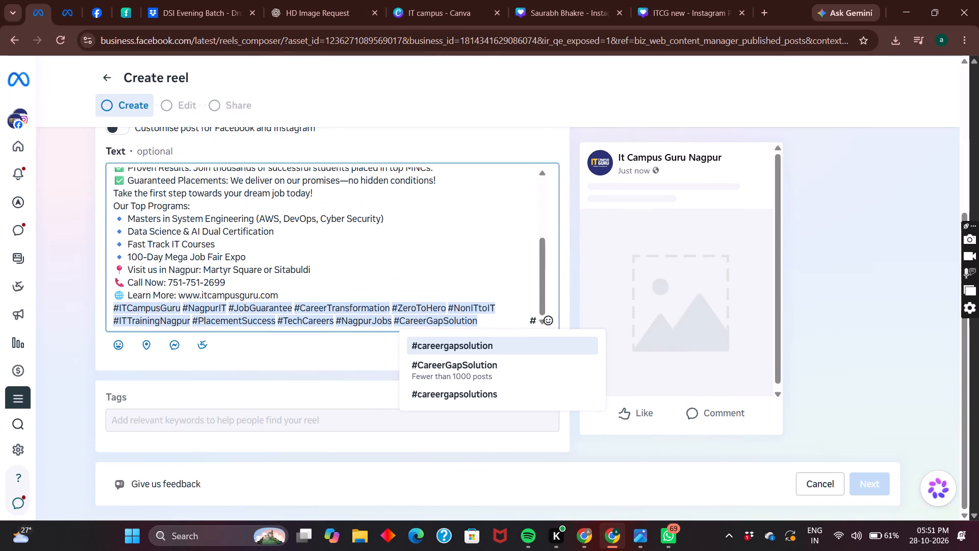
scroll(221, 245, up, 4)
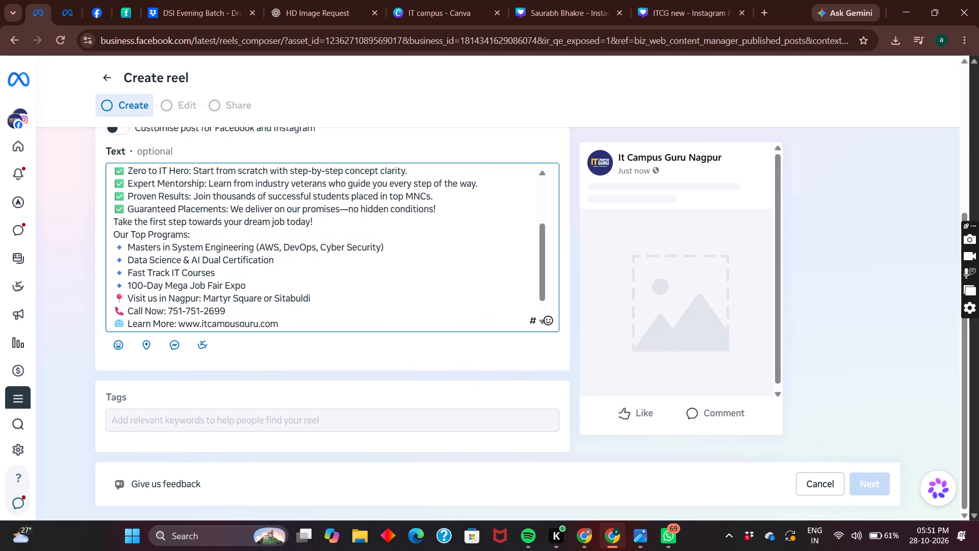
scroll(221, 245, up, 3)
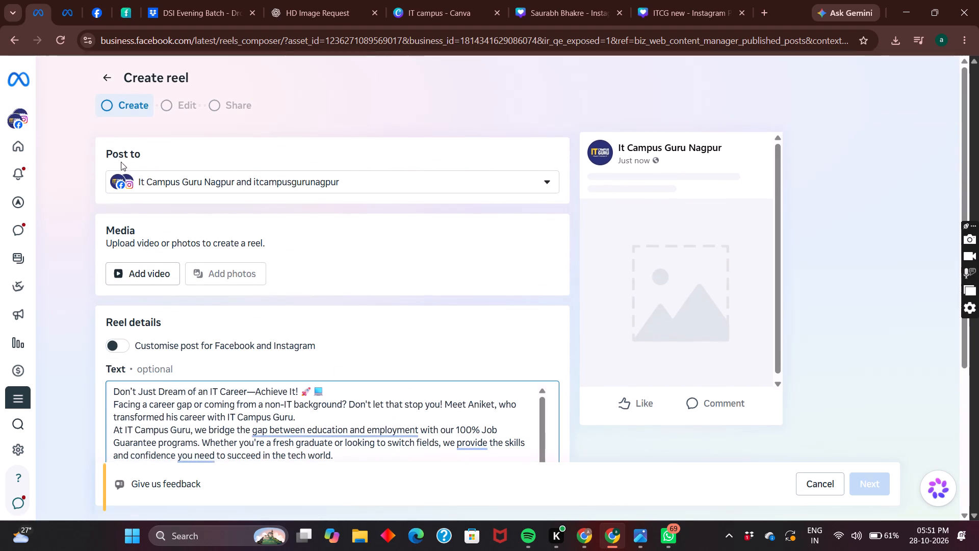
Add the recent video "IT Campus 28 oct 2026" to the reel's media.
click(155, 267)
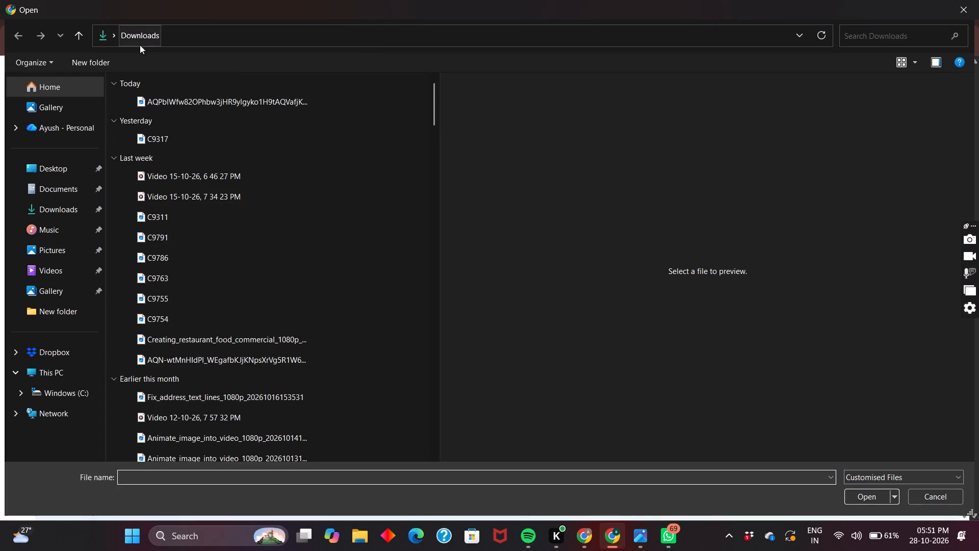
double_click(67, 88)
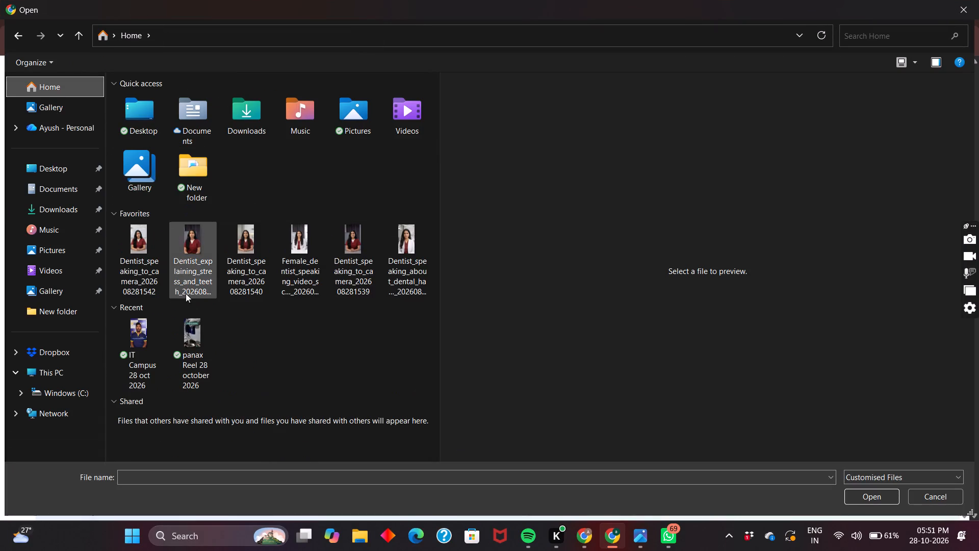
click(145, 331)
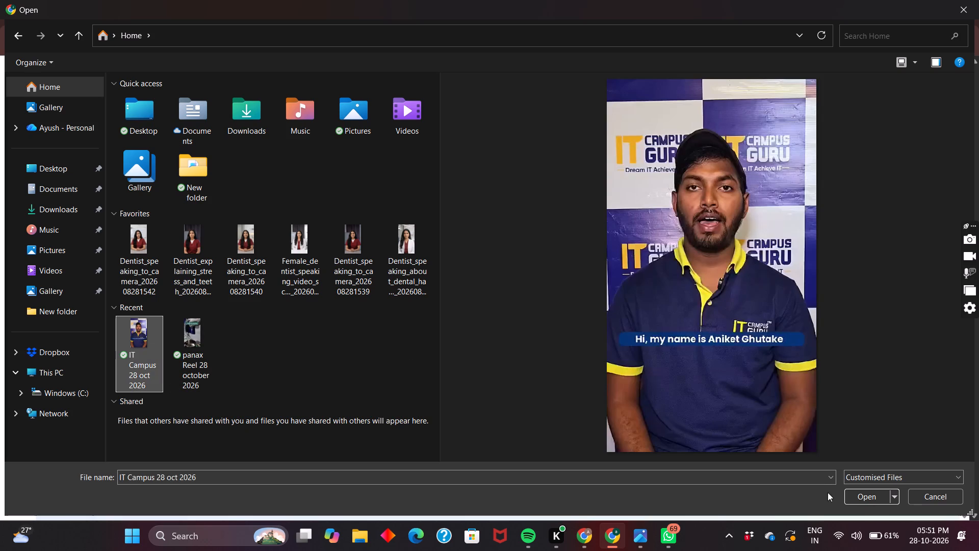
click(859, 493)
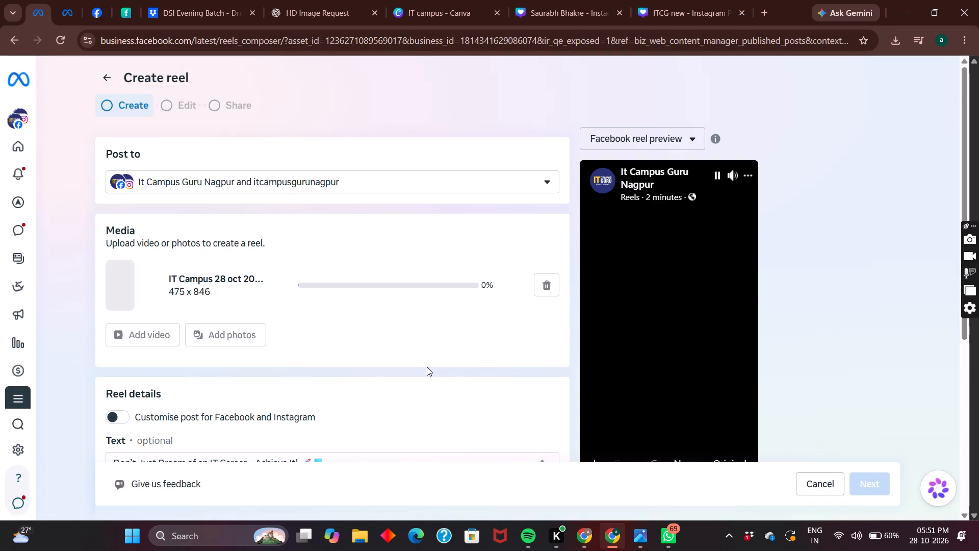
Upload the recent IT Campus student success story cover image dated 28 oct 2026 as the reel's thumbnail and check the reel's details.
scroll(427, 367, down, 1)
scroll(721, 280, down, 1)
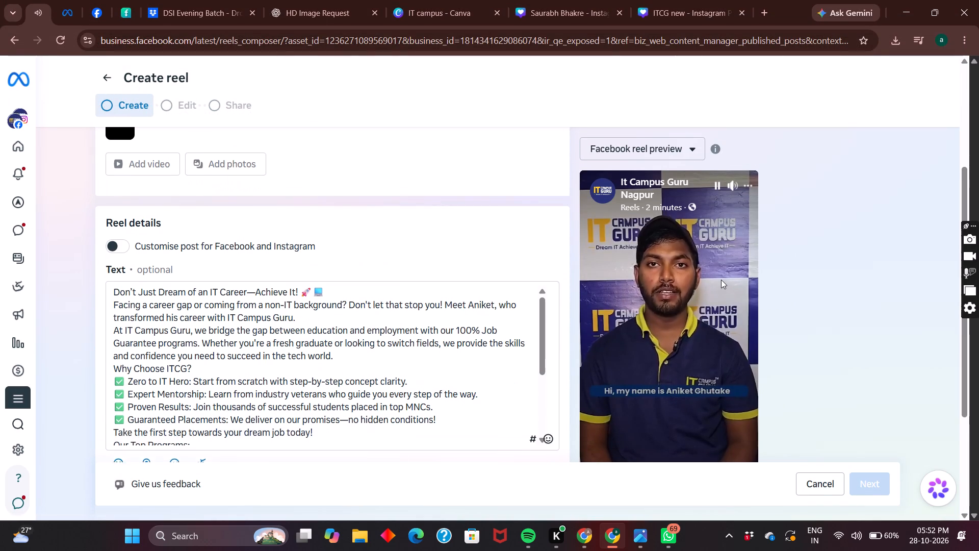
scroll(721, 280, down, 1)
scroll(461, 270, up, 3)
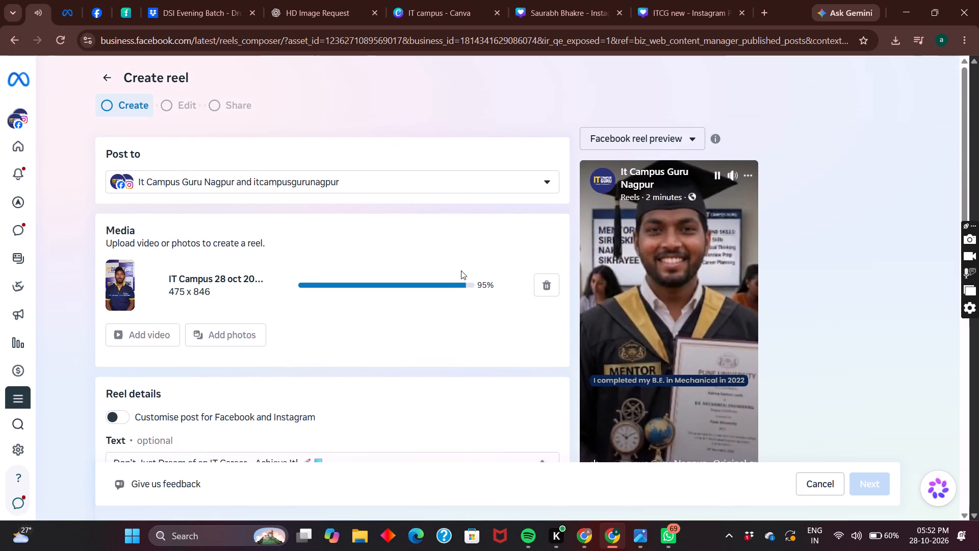
scroll(461, 270, down, 8)
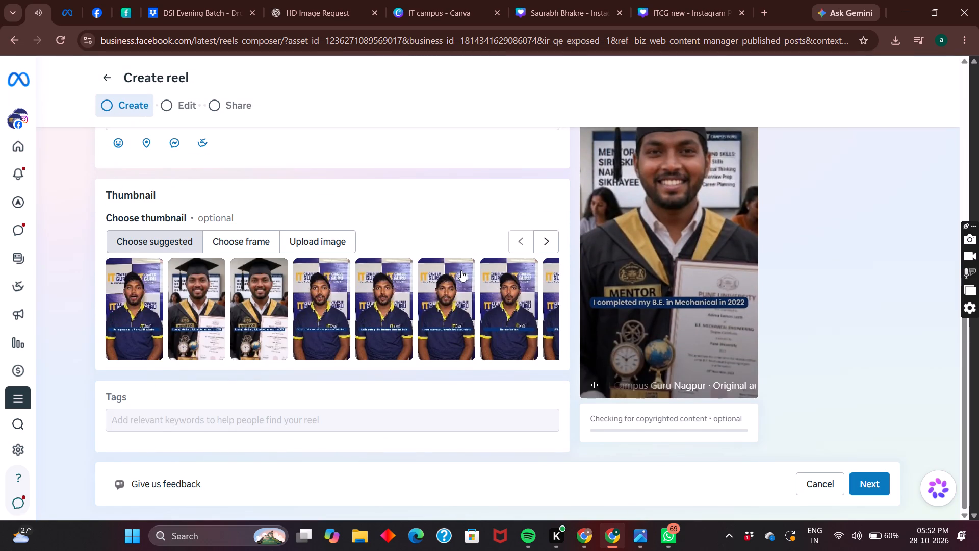
click(301, 238)
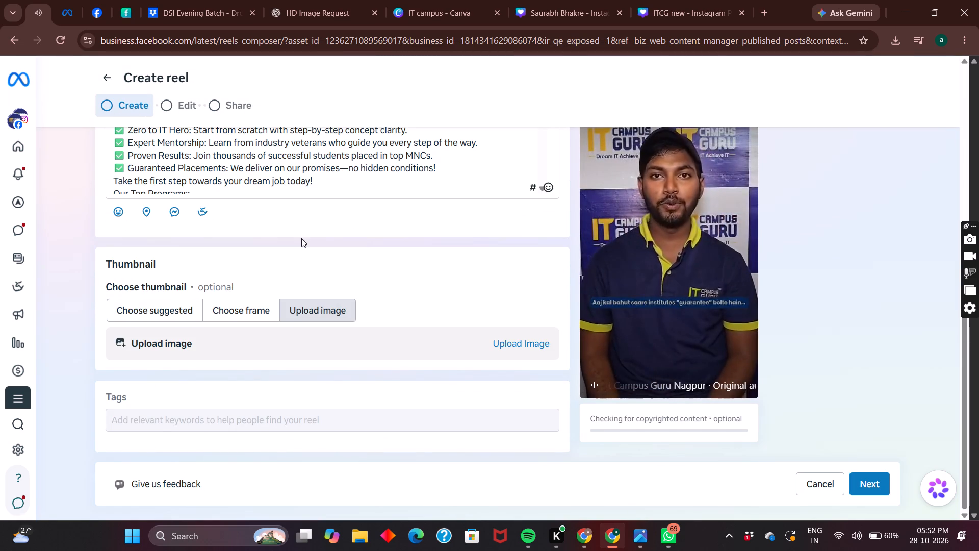
click(507, 339)
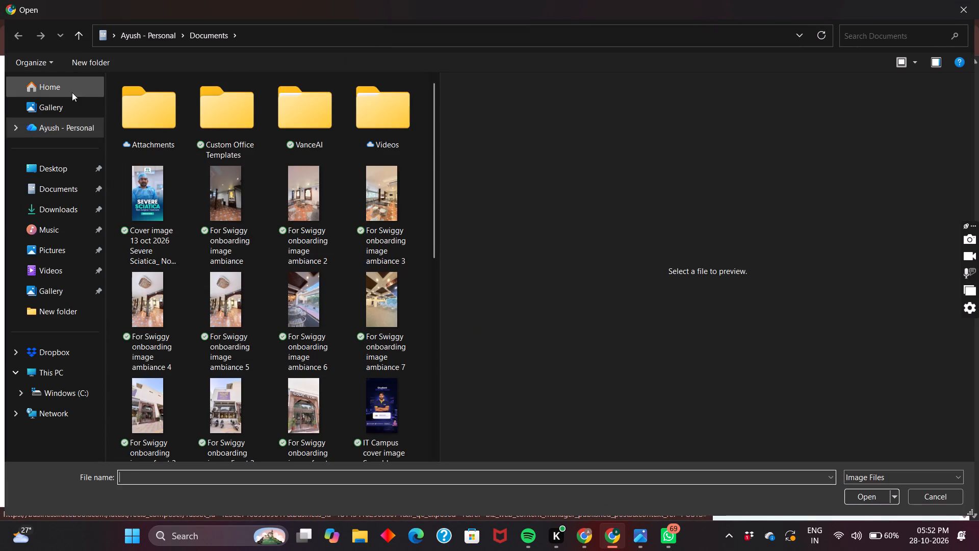
double_click(67, 84)
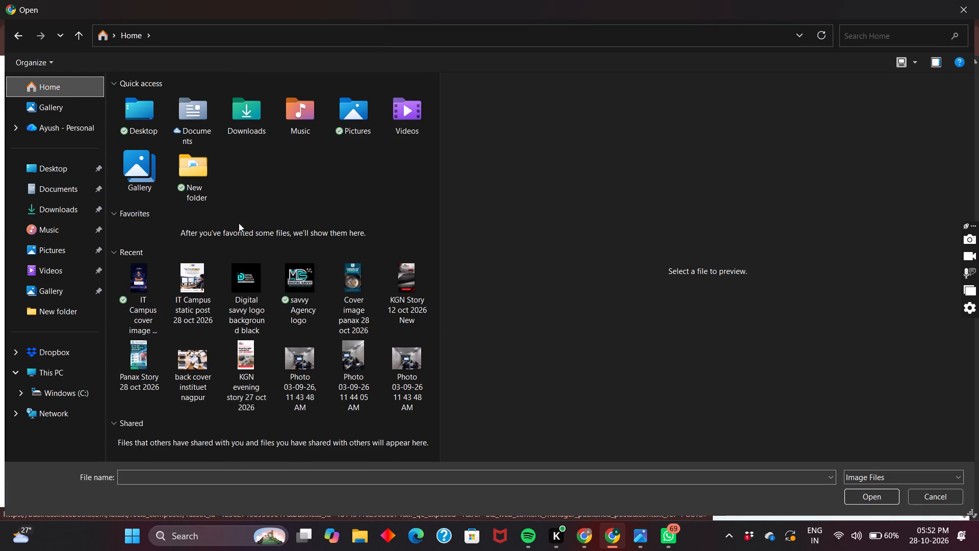
click(130, 285)
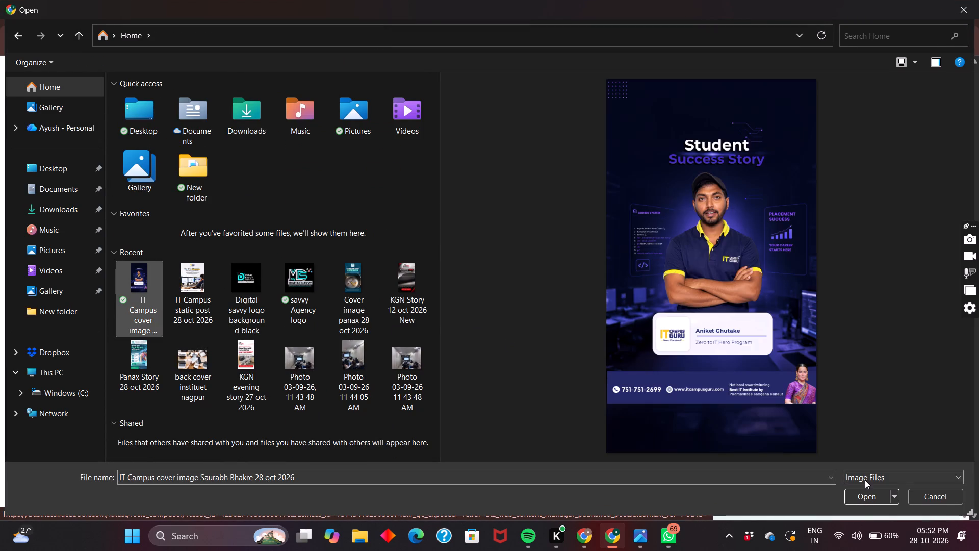
click(863, 494)
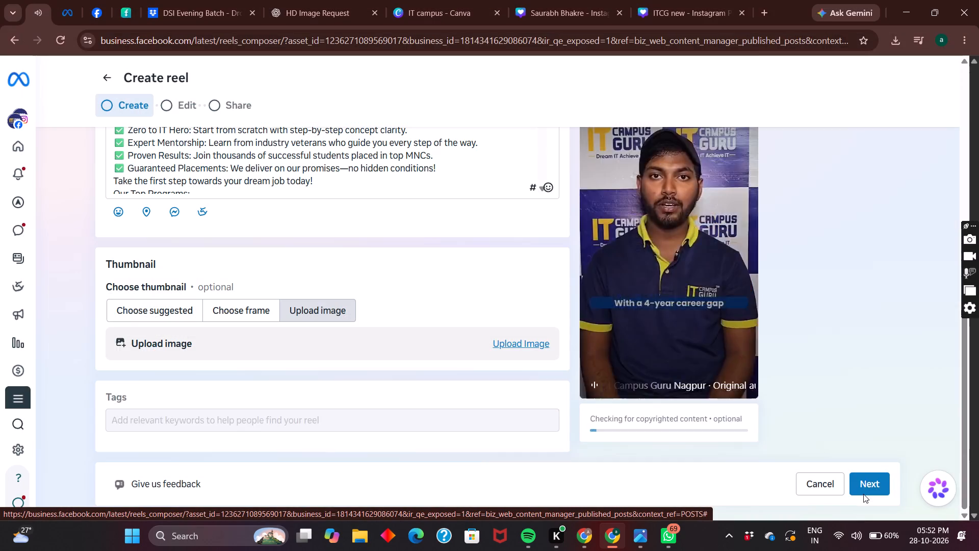
scroll(530, 328, down, 4)
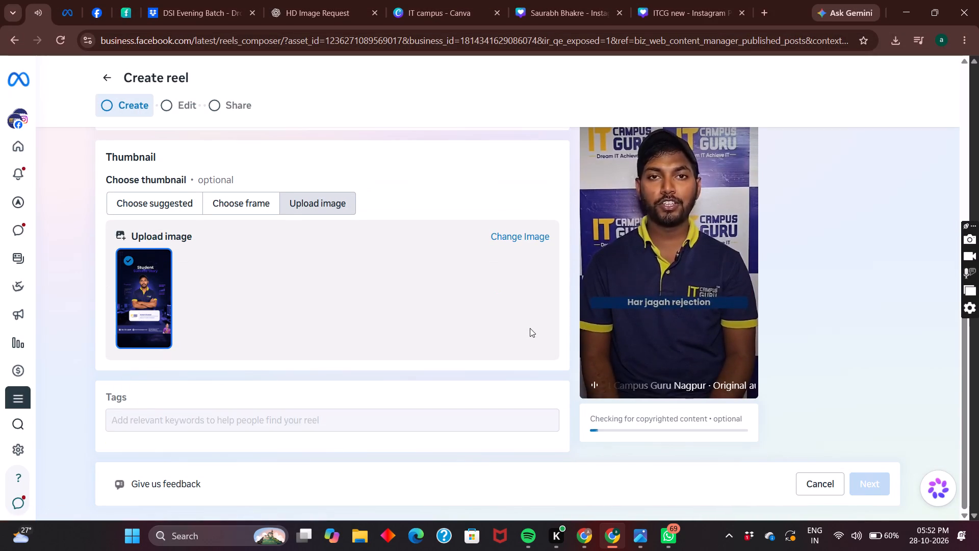
scroll(530, 328, down, 1)
scroll(530, 328, up, 5)
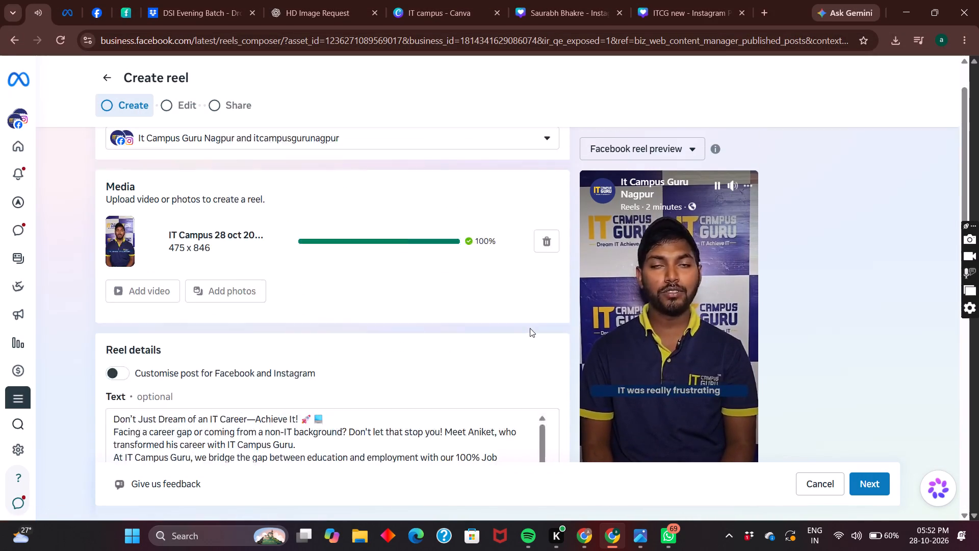
scroll(530, 328, down, 10)
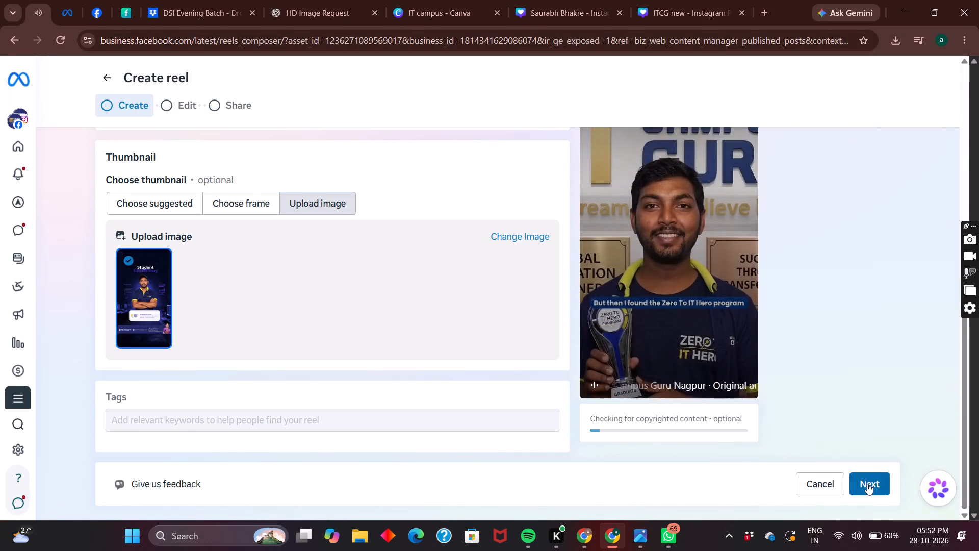
In the reel's Share stage, disallow remixing and use of original audio and turn off closed captions.
click(867, 484)
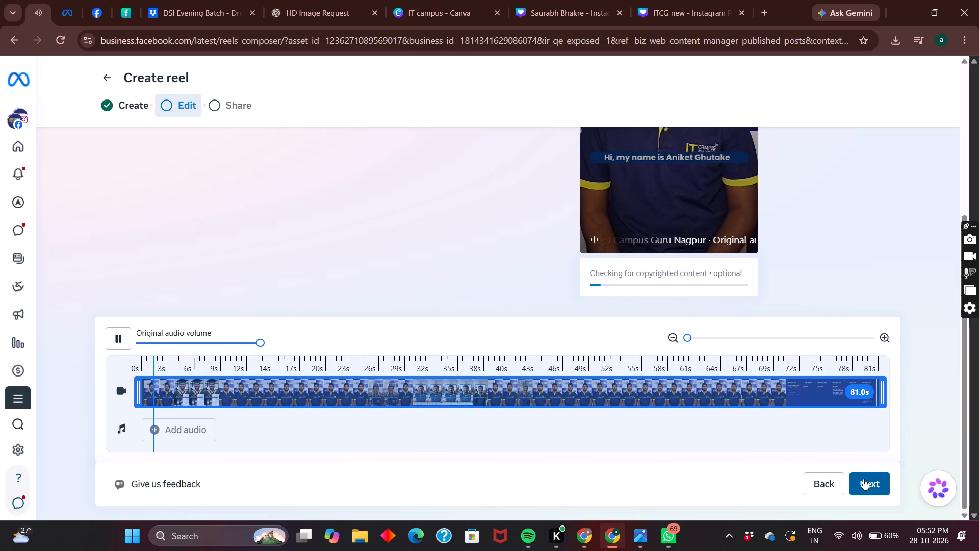
click(863, 479)
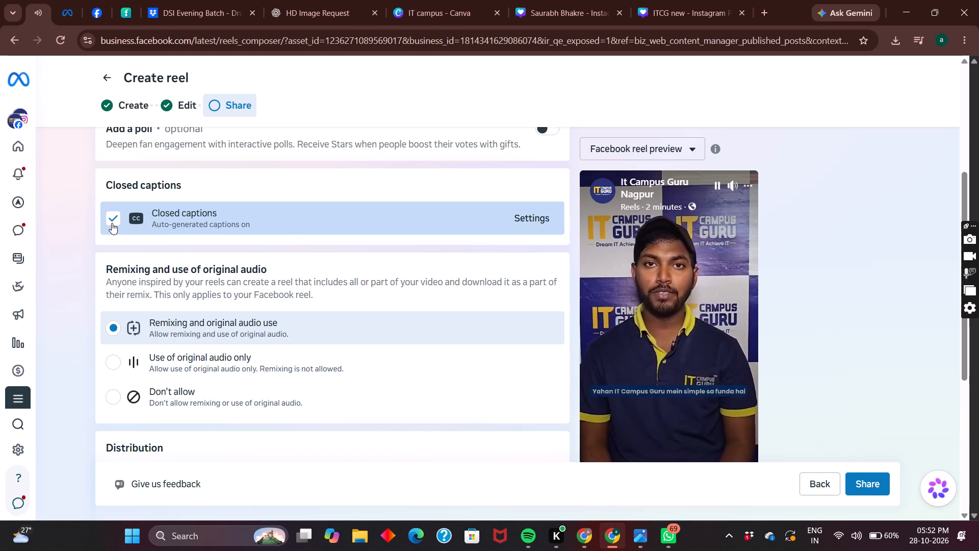
click(714, 183)
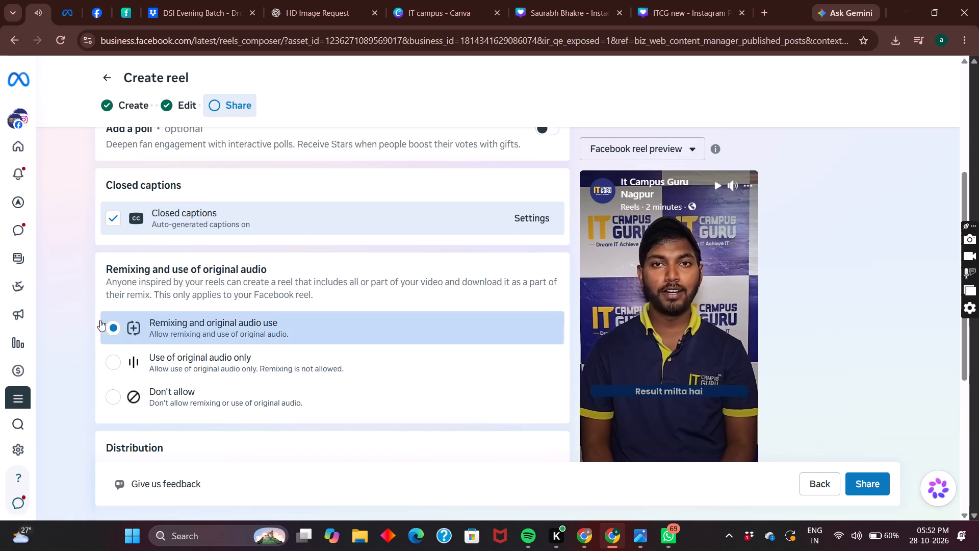
click(114, 395)
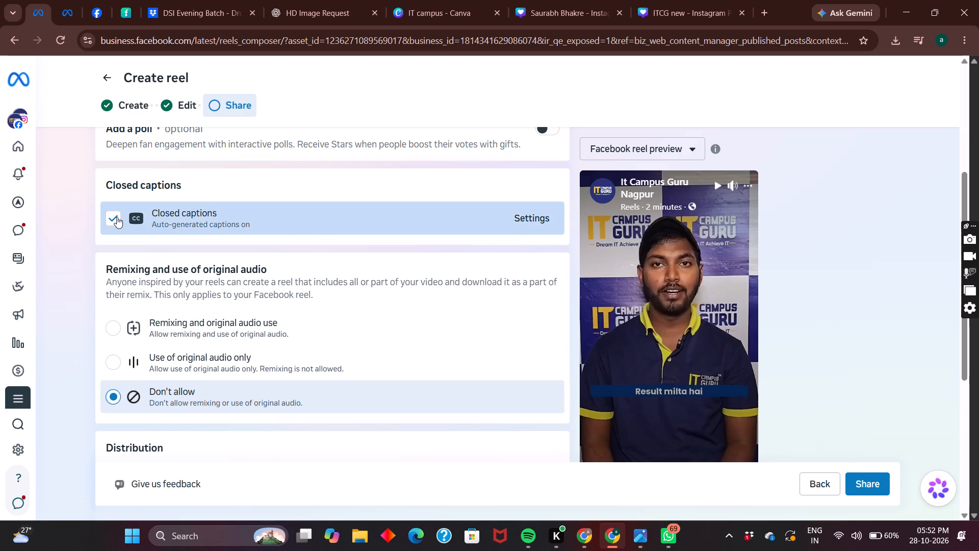
click(116, 217)
Review the remaining sharing options and publish the reel with Share now to It Campus Guru Nagpur and itcampusgurunagpur.
scroll(170, 283, down, 4)
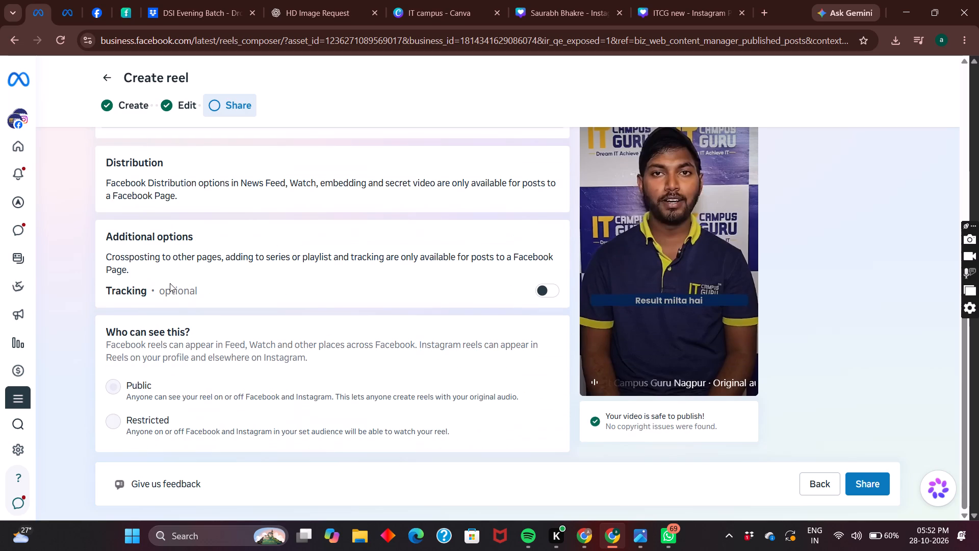
scroll(170, 283, up, 11)
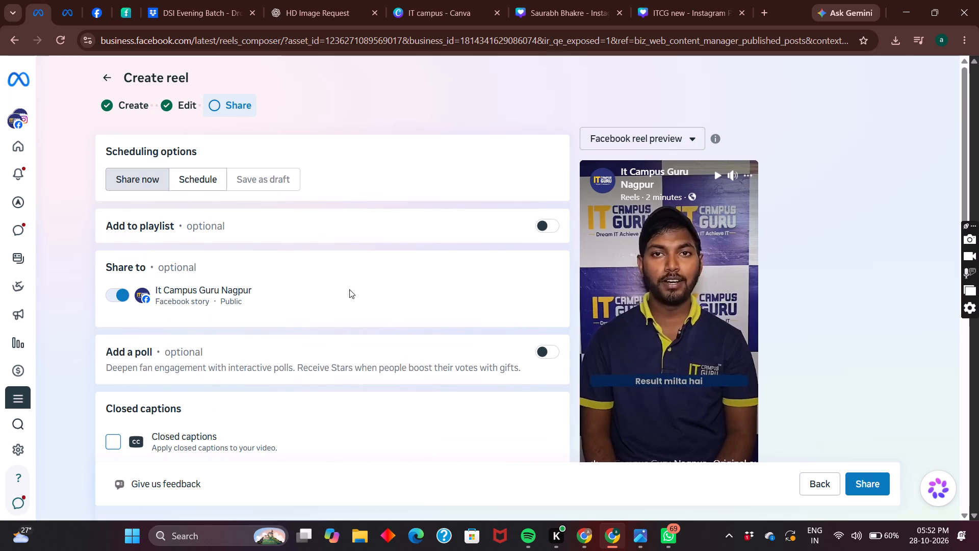
scroll(349, 289, up, 1)
scroll(349, 289, down, 3)
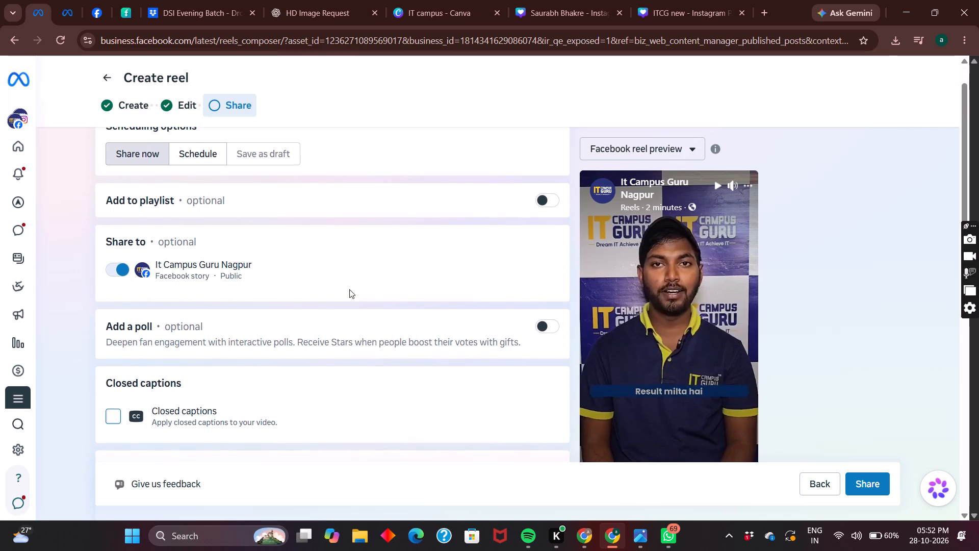
scroll(349, 289, down, 4)
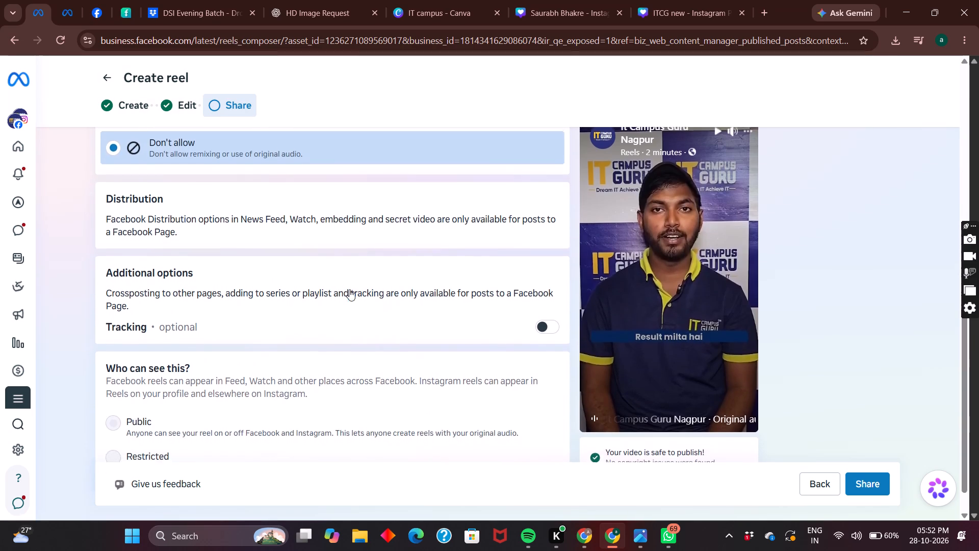
scroll(349, 289, down, 2)
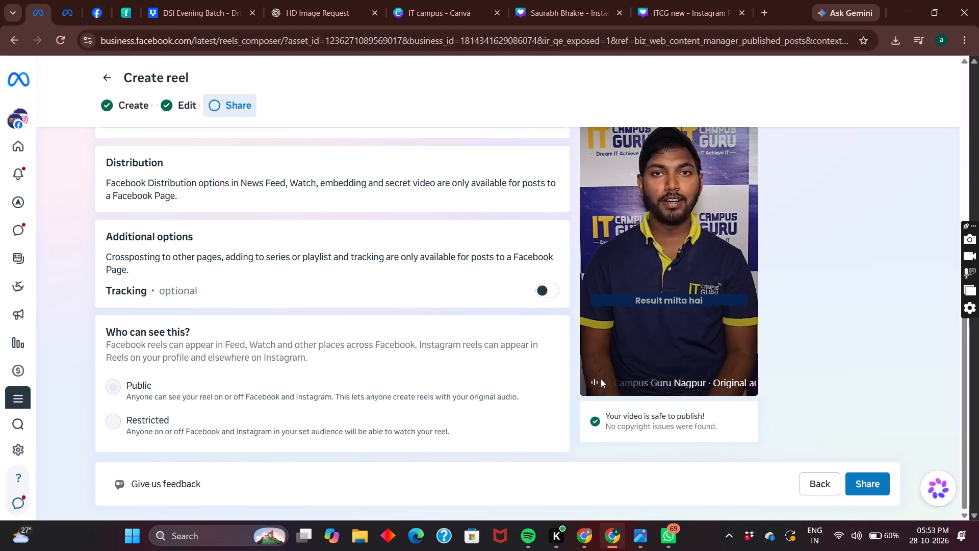
click(866, 485)
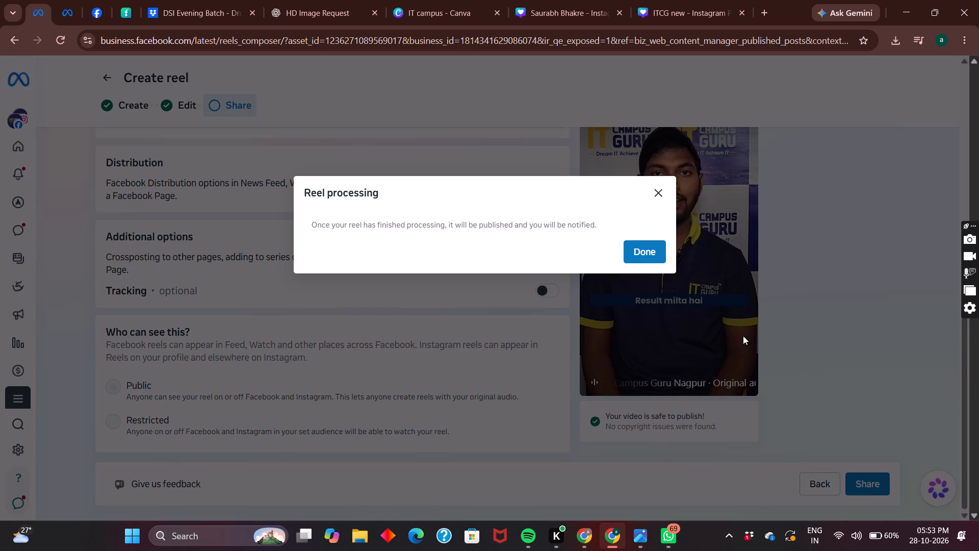
Dismiss the Reel processing notice and return to the Planner's weekly content calendar.
click(646, 266)
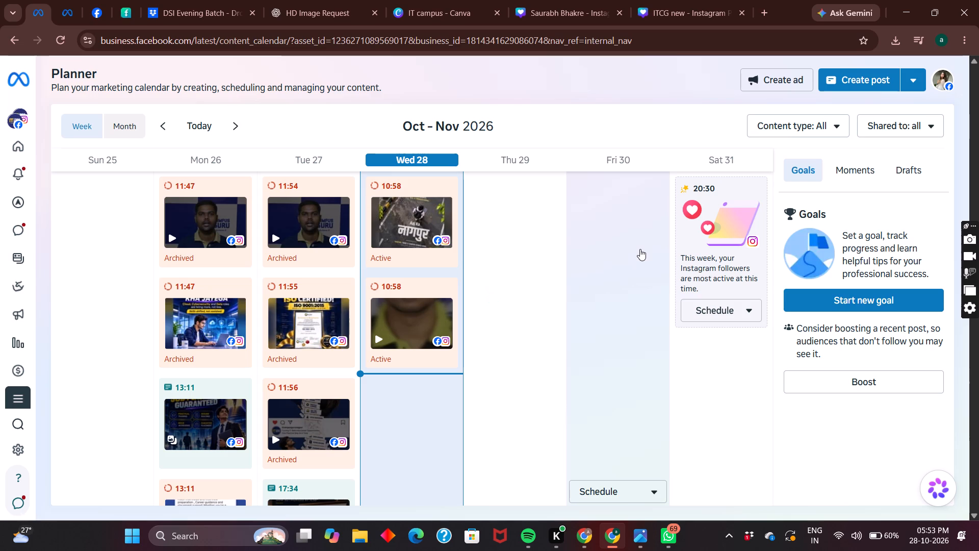
scroll(640, 249, up, 2)
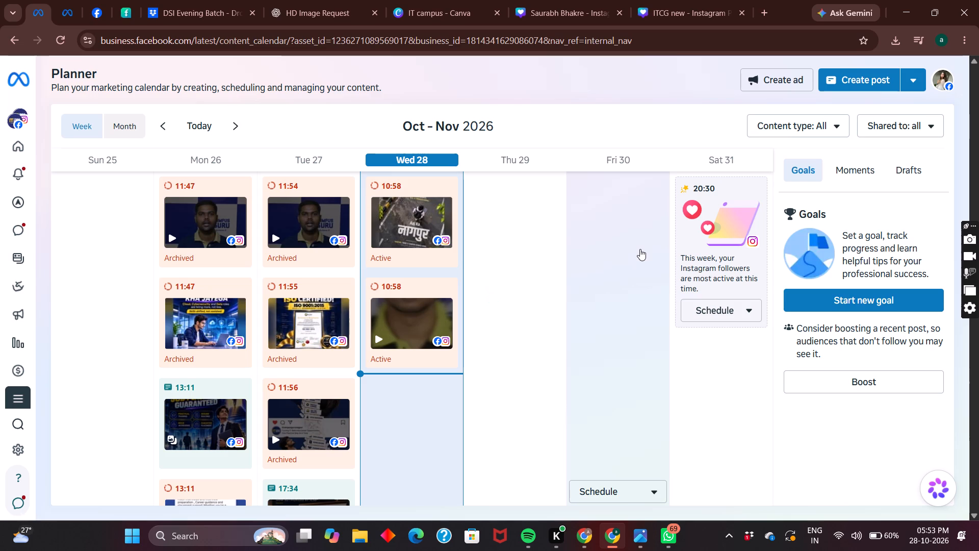
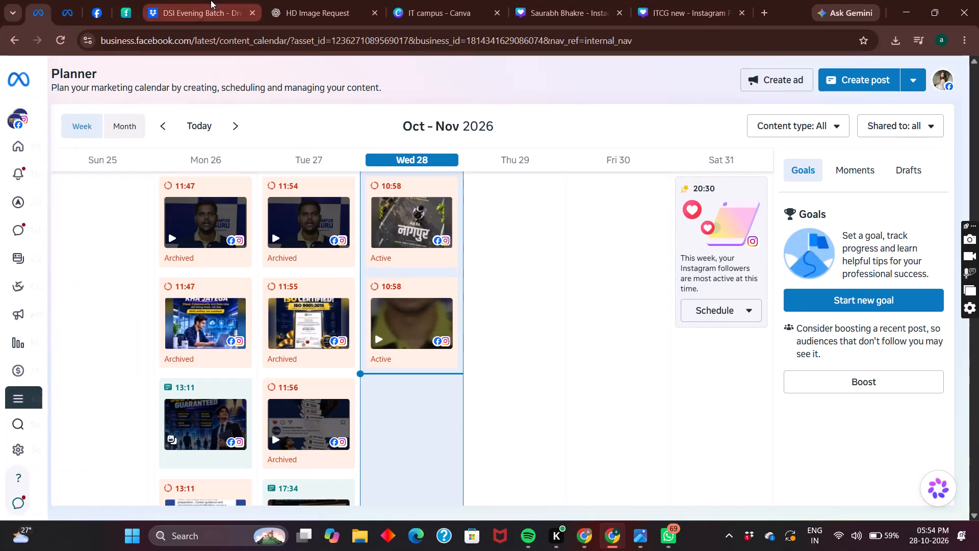
Switch to the ITCG new design in Canva and review the page 3 post, "The Only 3 Projects Worth Putting On Your Resume".
click(573, 0)
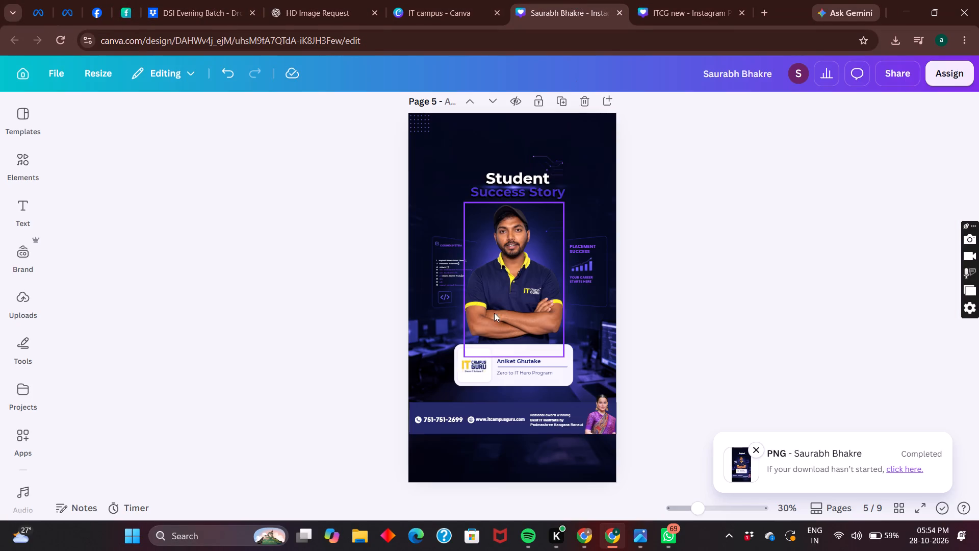
click(714, 5)
scroll(708, 260, down, 1)
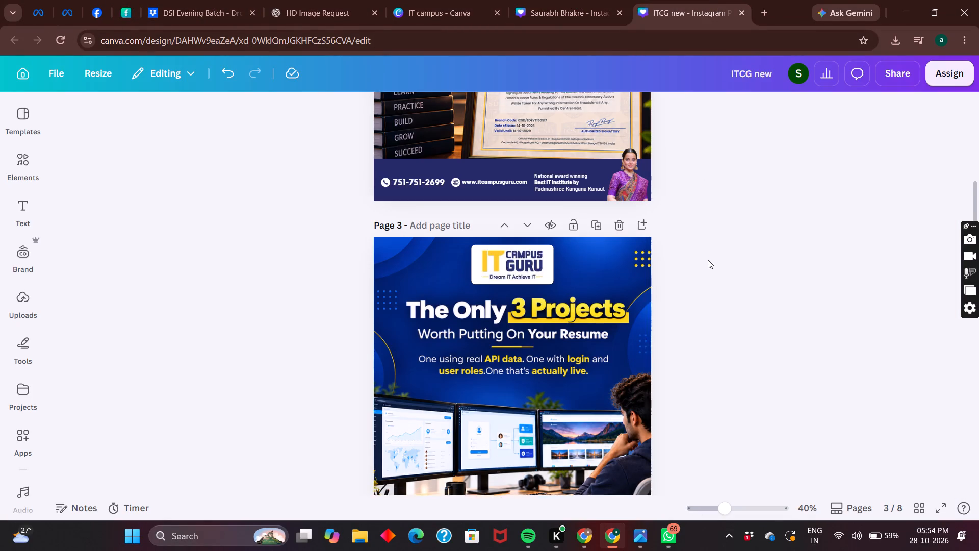
scroll(708, 260, down, 1)
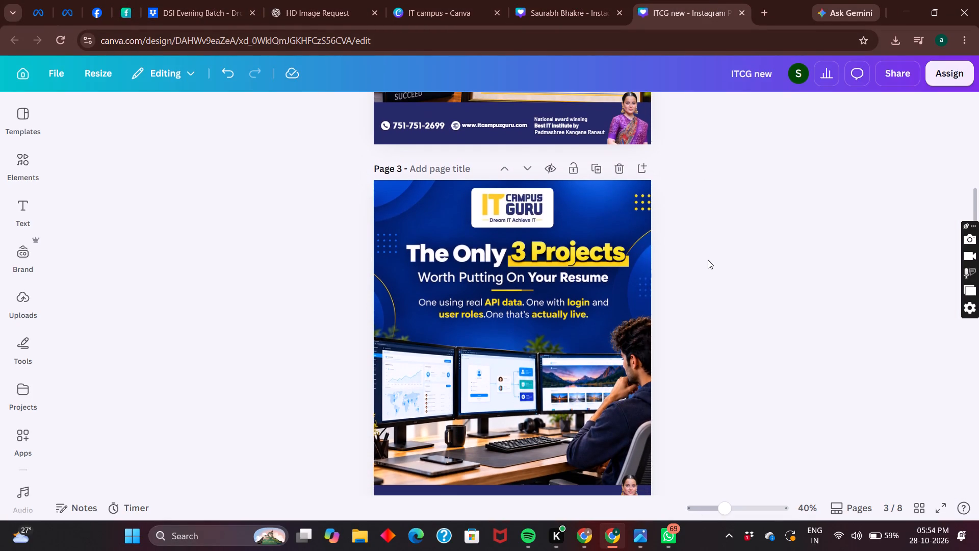
scroll(708, 260, down, 2)
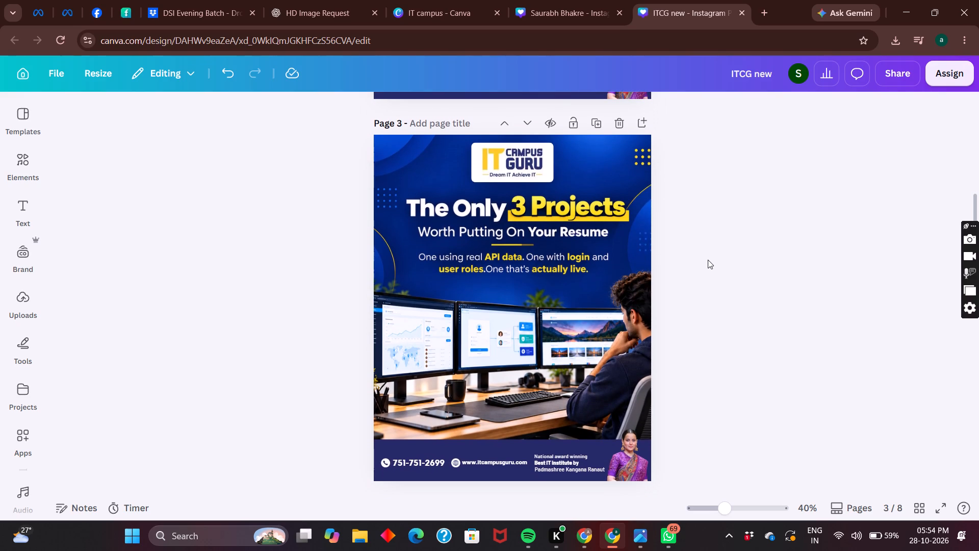
scroll(708, 260, down, 1)
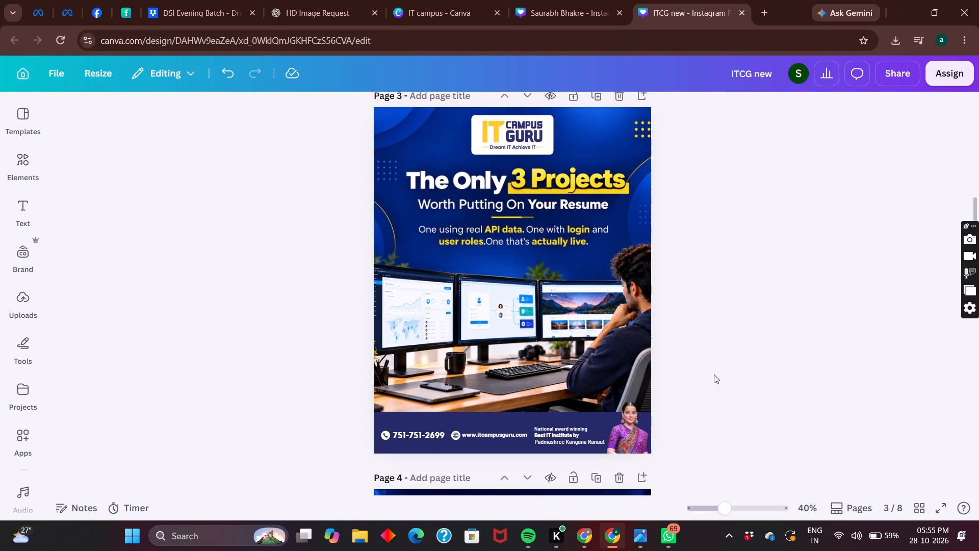
Download only page 3 of the ITCG new design as a PNG at size 2 (2,160 × 2,700 px).
click(894, 68)
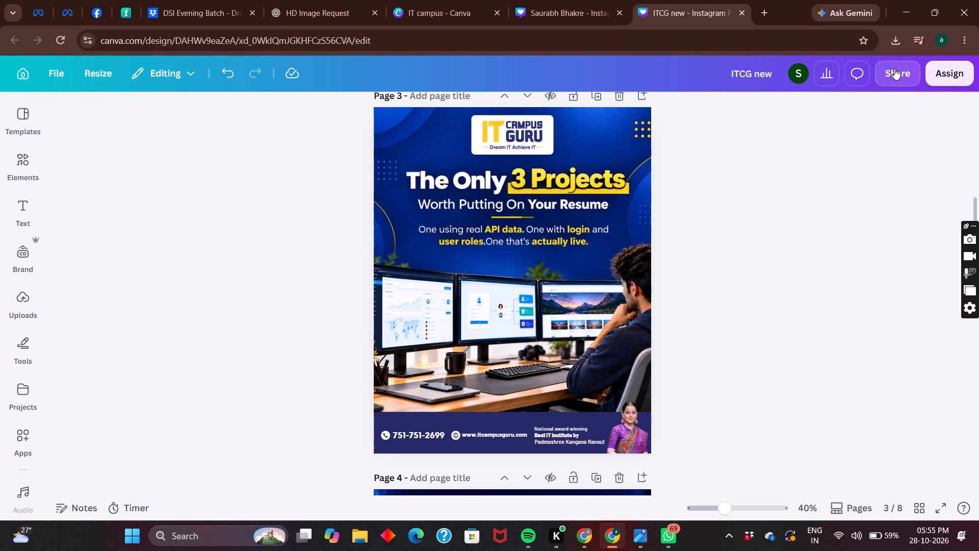
click(749, 375)
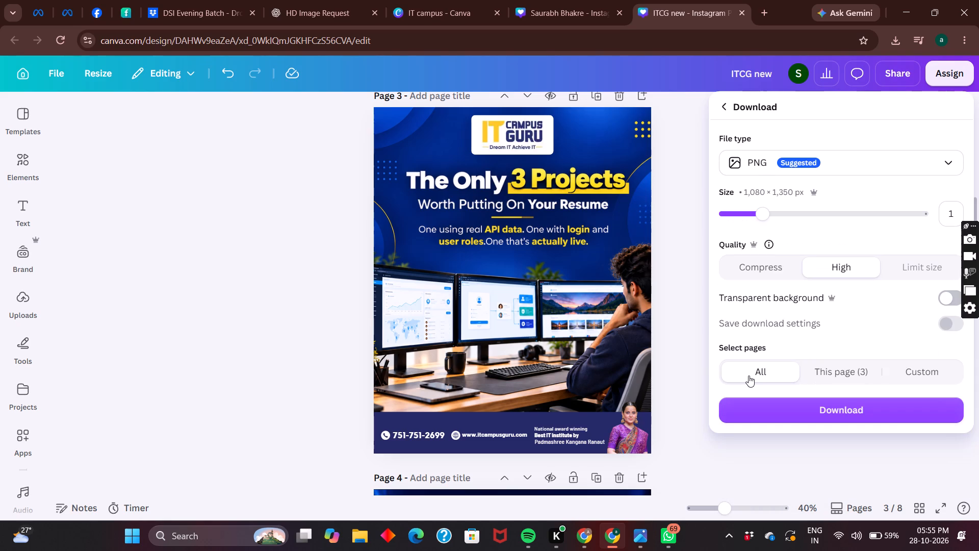
click(867, 365)
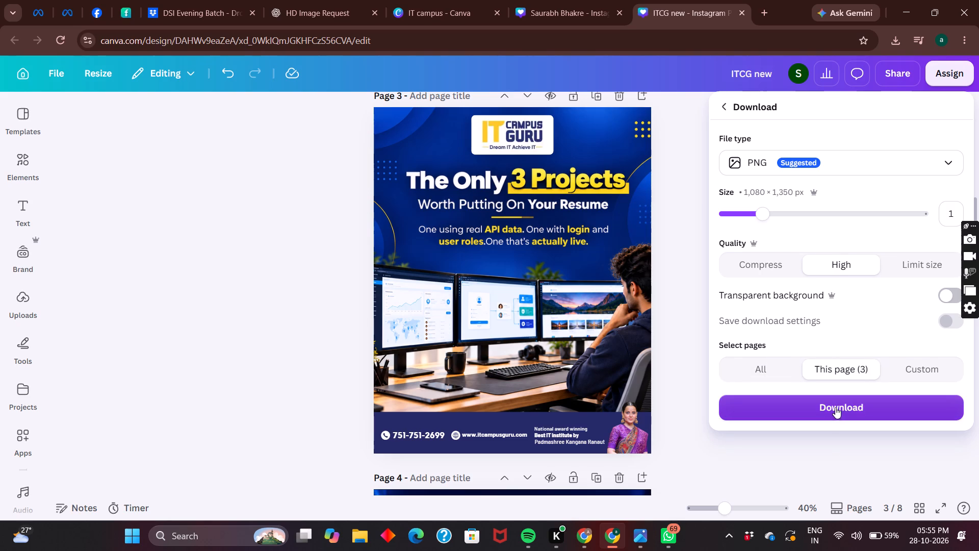
click(831, 209)
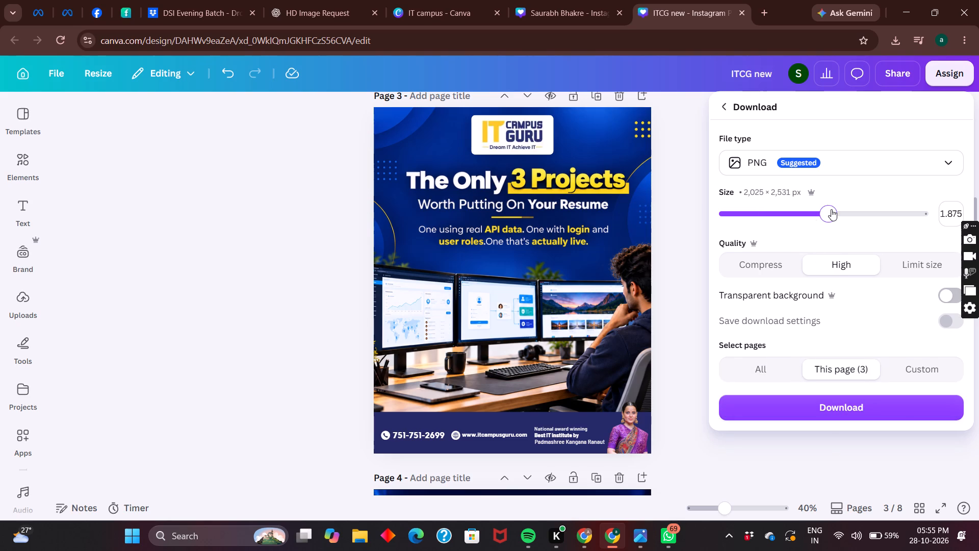
click(852, 204)
click(862, 208)
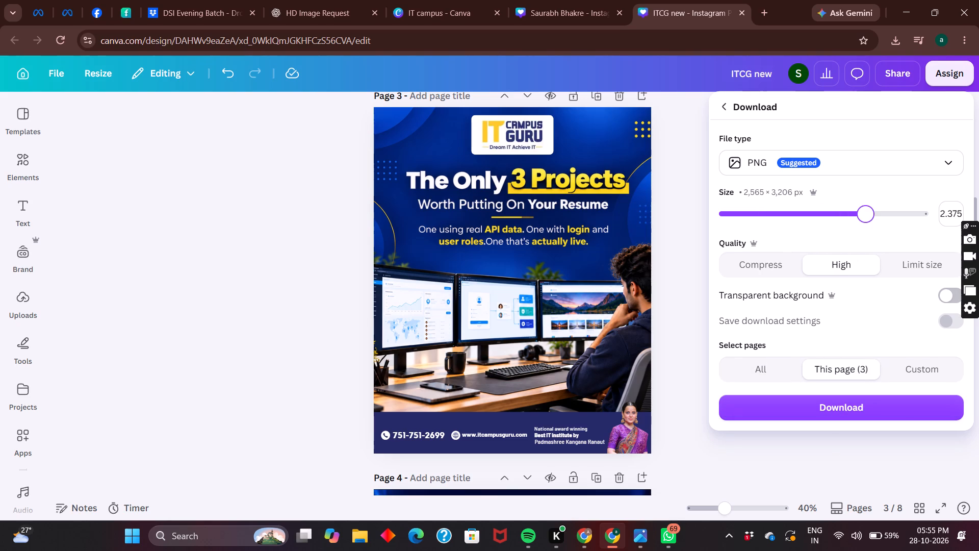
click(855, 209)
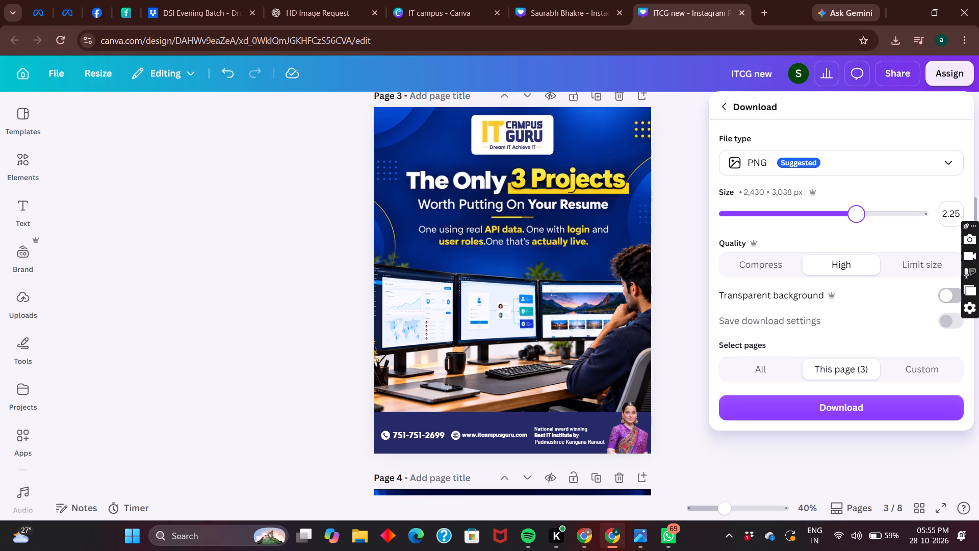
click(848, 213)
click(842, 211)
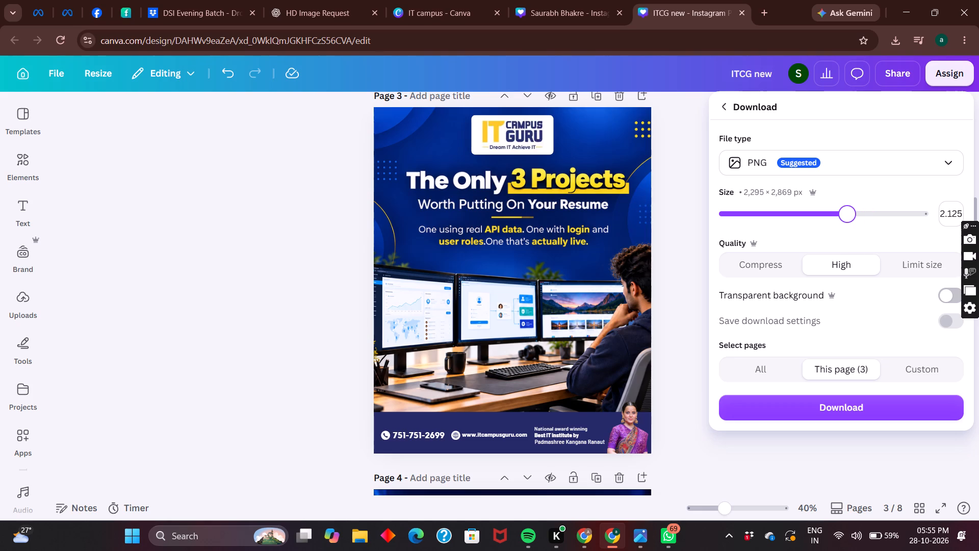
click(839, 215)
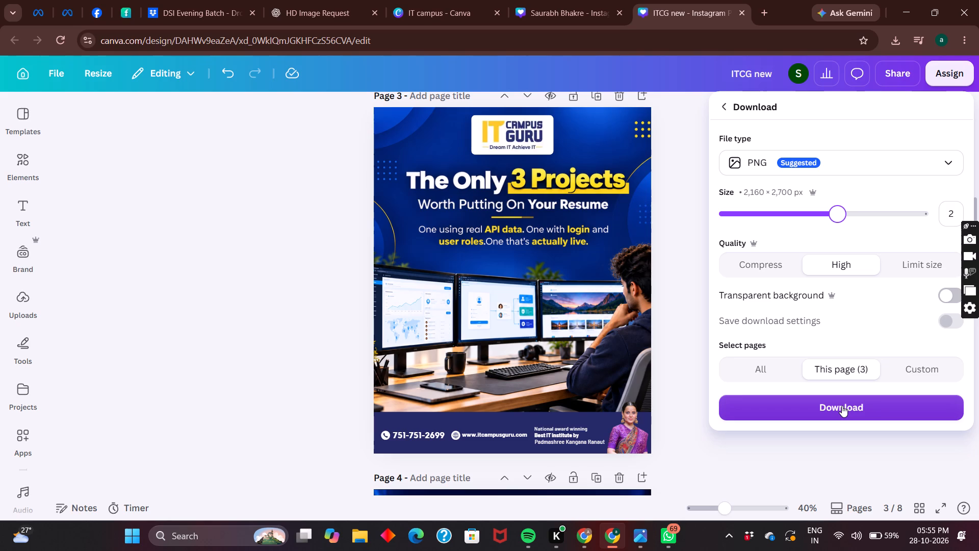
click(842, 406)
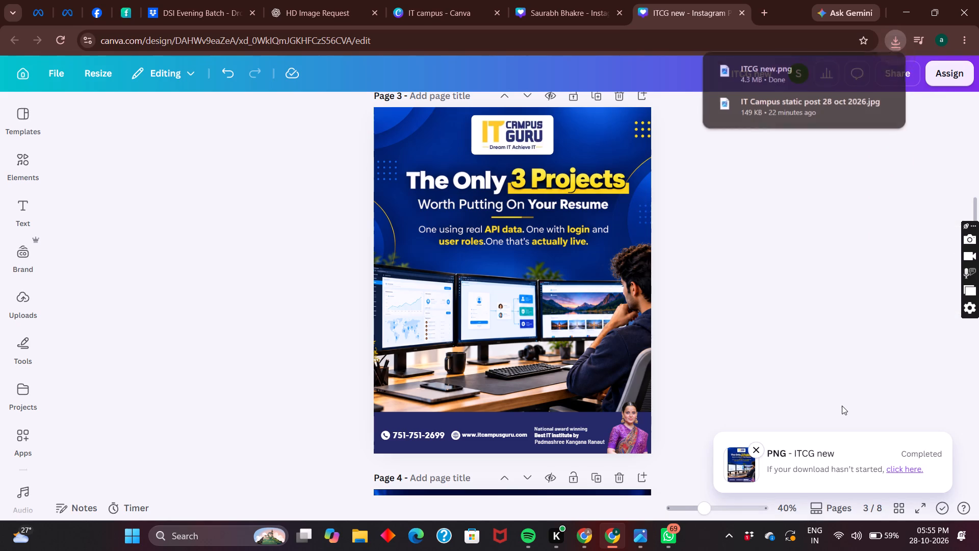
Open the downloaded ITCG new.png and save a PNG copy in Documents as "IT Campus static post 28 oct 2026", copying that name.
double_click(788, 79)
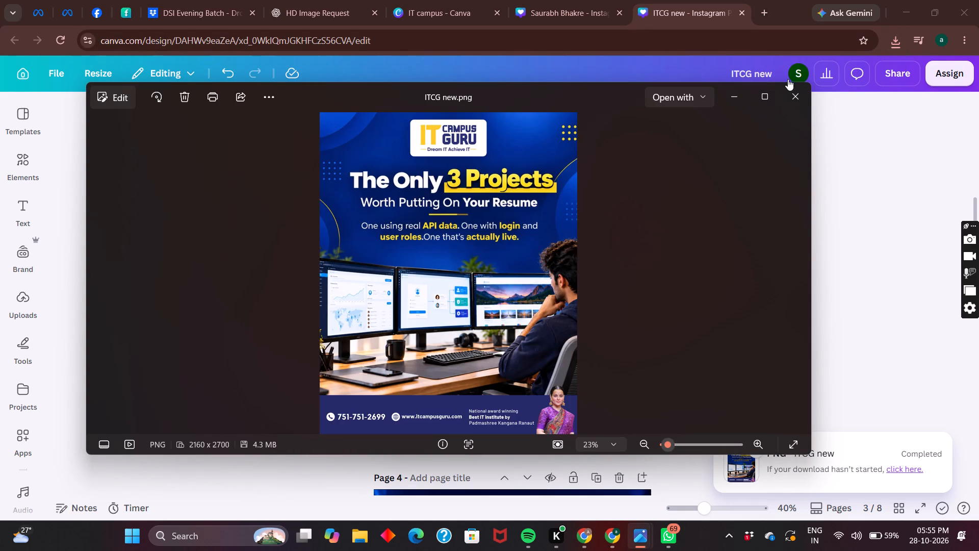
click(263, 98)
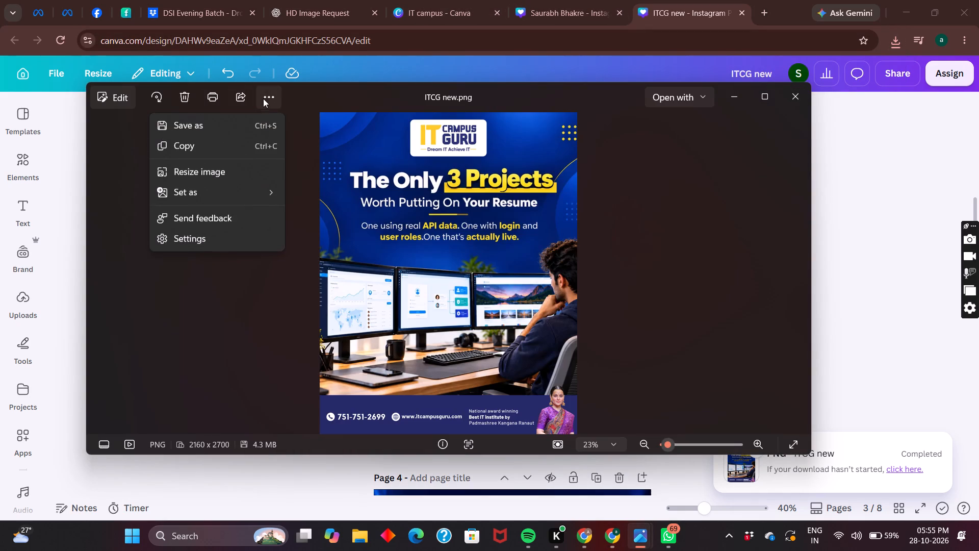
click(244, 123)
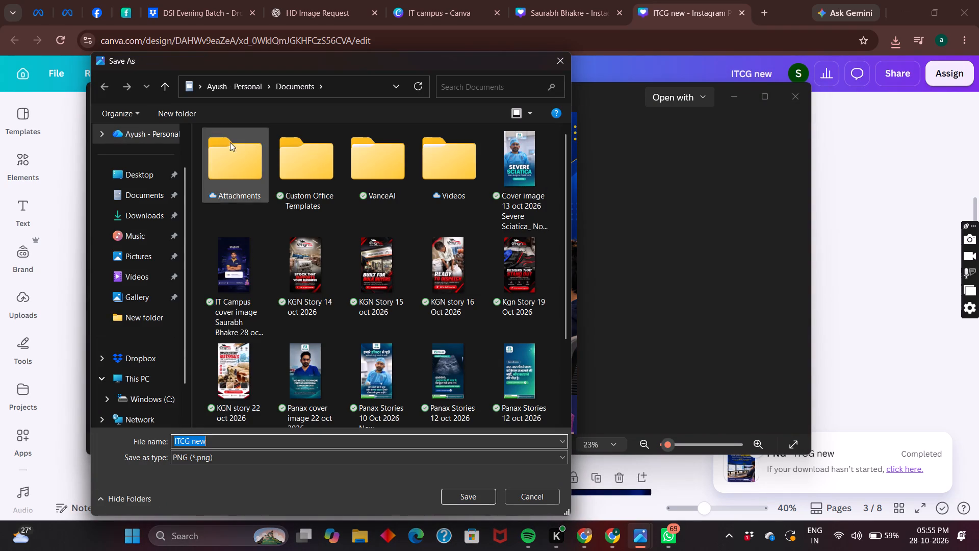
click(221, 437)
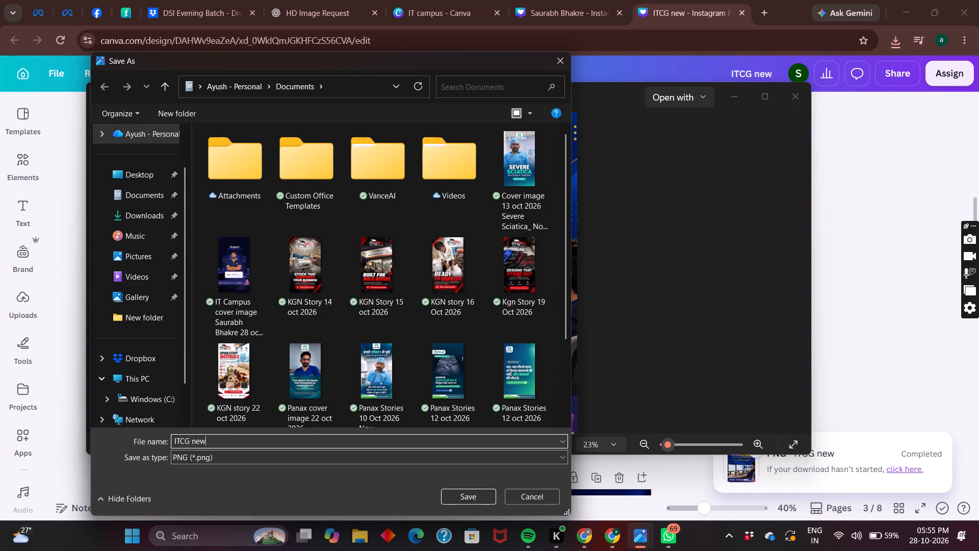
key(BackSpace)
key(BackSpace)
key(BackSpace)
key(BackSpace)
key(BackSpace)
key(BackSpace)
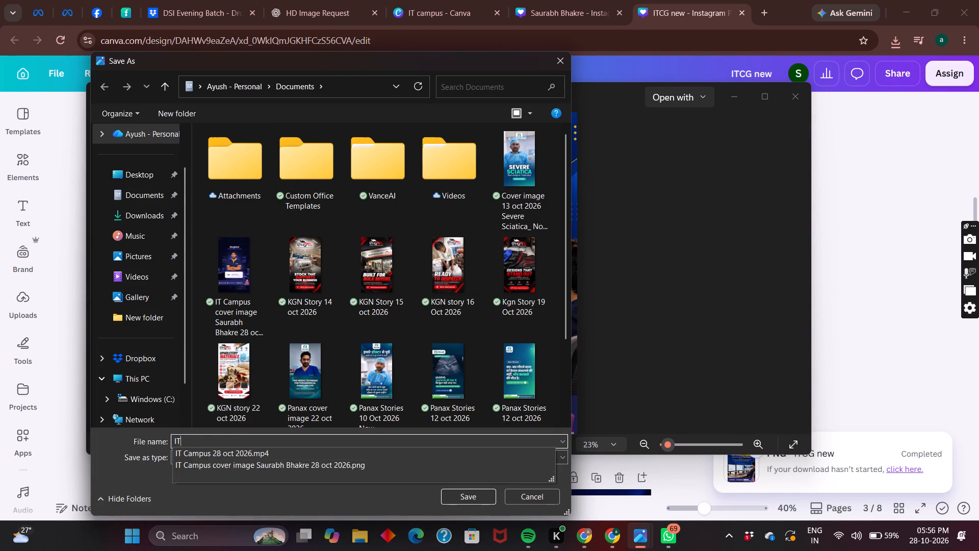
key(space)
text(Campus)
key(space)
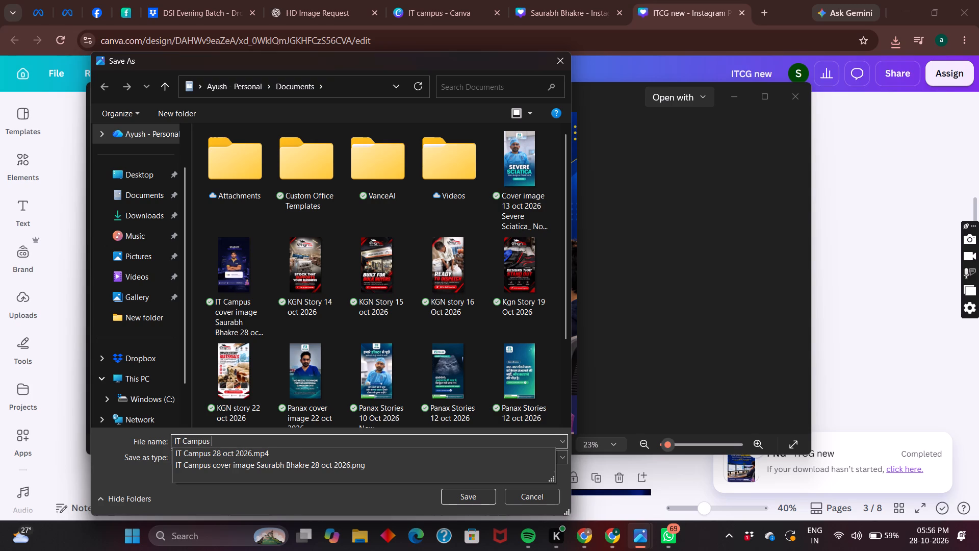
text(static post)
key(space)
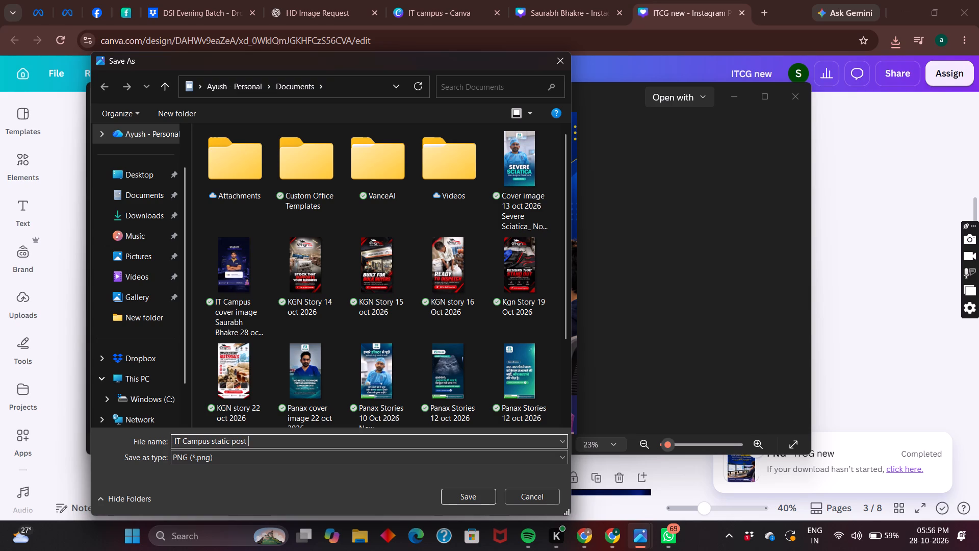
text(28)
key(space)
text(oct 2026)
key(ctrl+a)
key(ctrl+c)
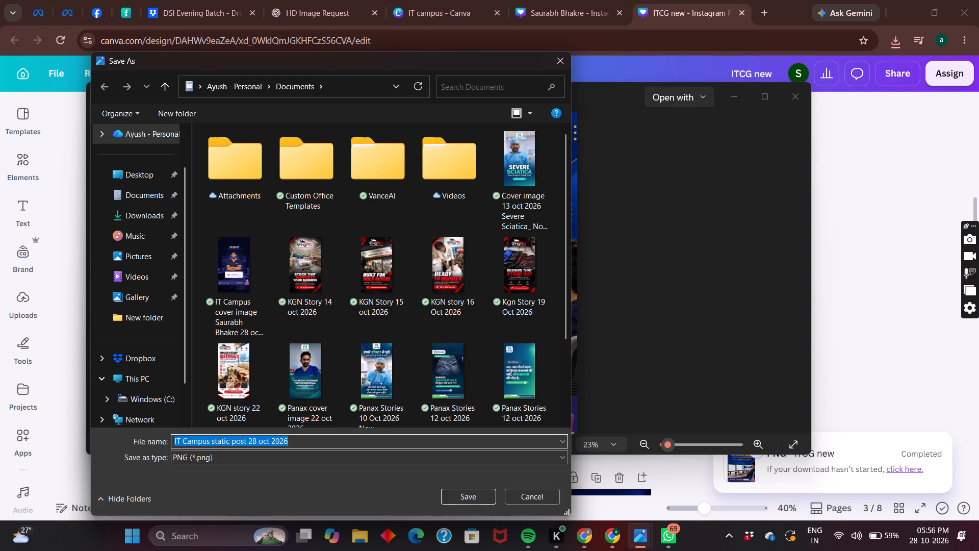
key(Return)
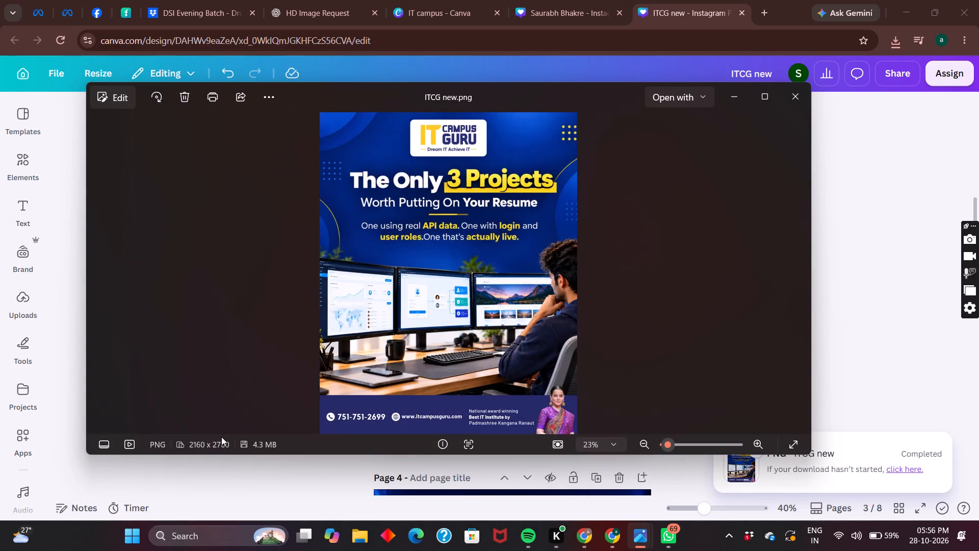
Switch to the It Campus Guru Nagpur Planner in Meta Business Suite.
click(41, 16)
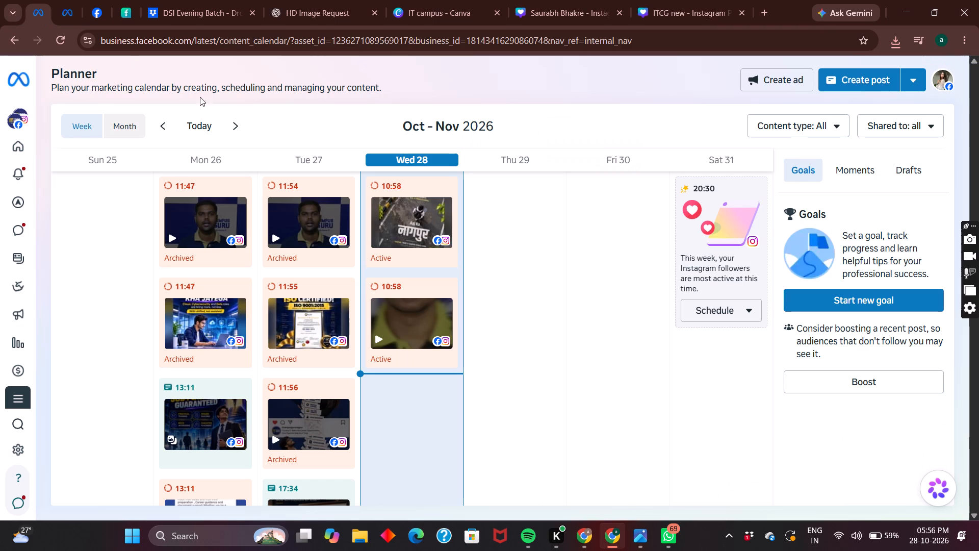
click(73, 17)
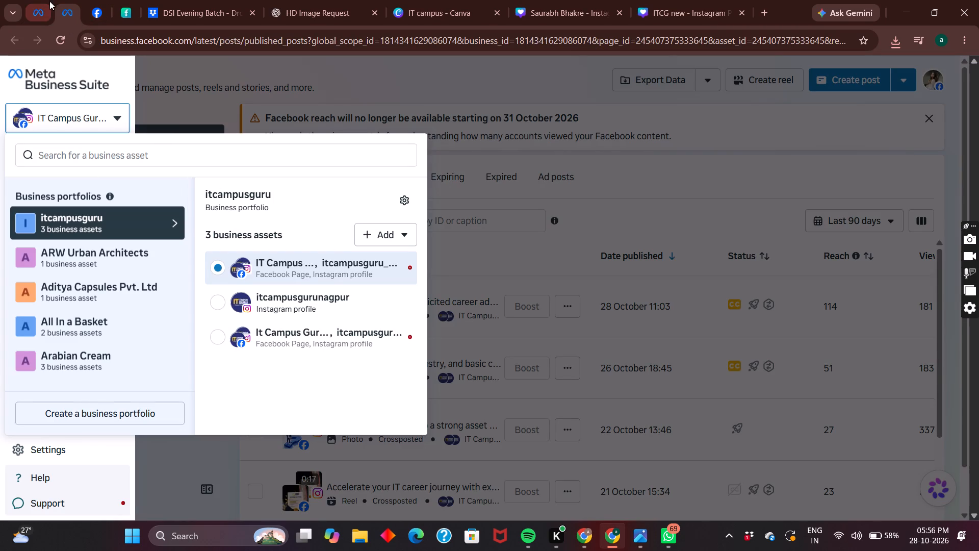
click(46, 6)
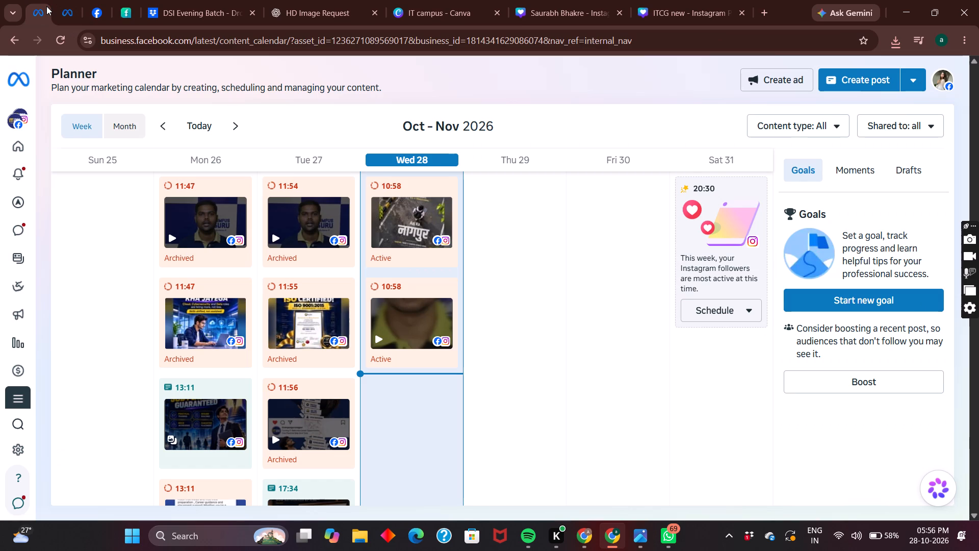
Start a new post for It Campus Guru Nagpur and itcampusgurunagpur and add the image "IT Campus static post 28 oct 2026".
click(842, 84)
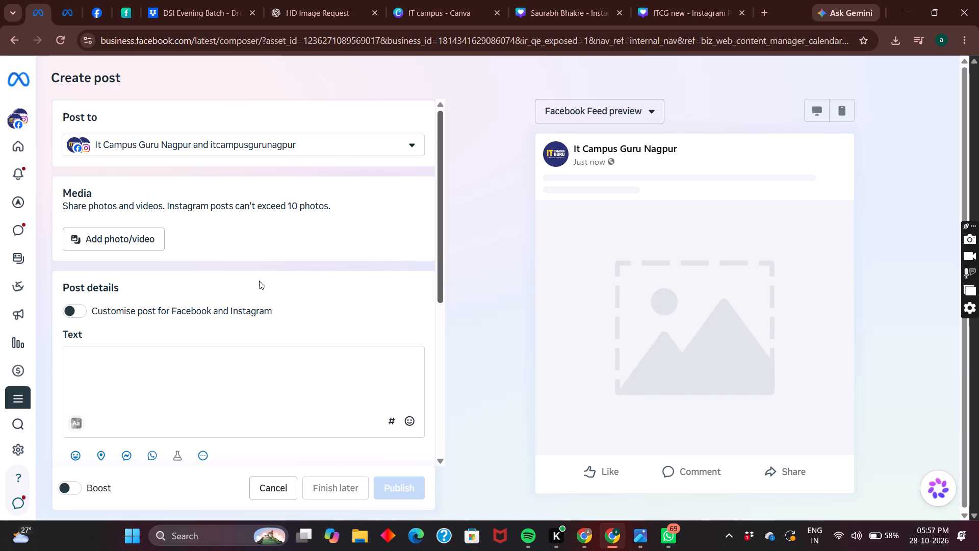
click(113, 242)
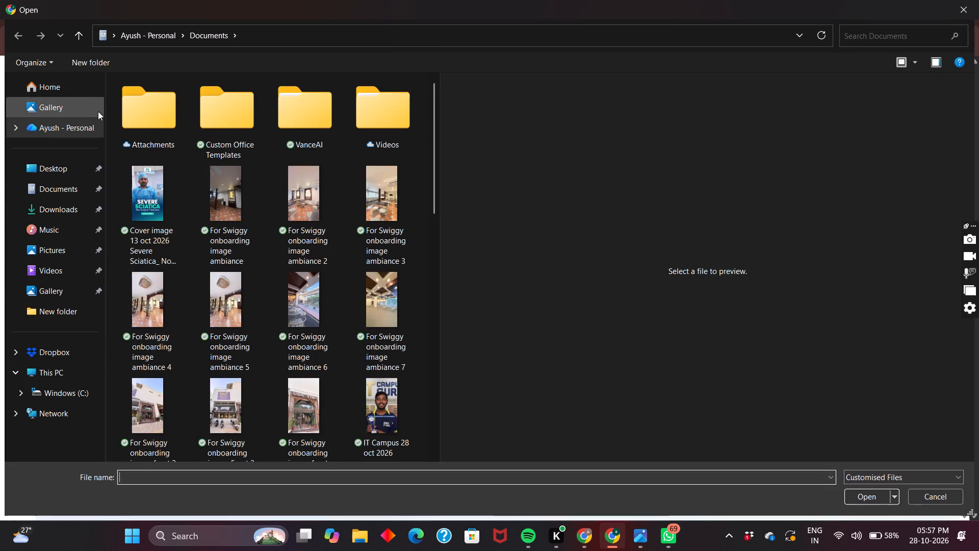
click(70, 92)
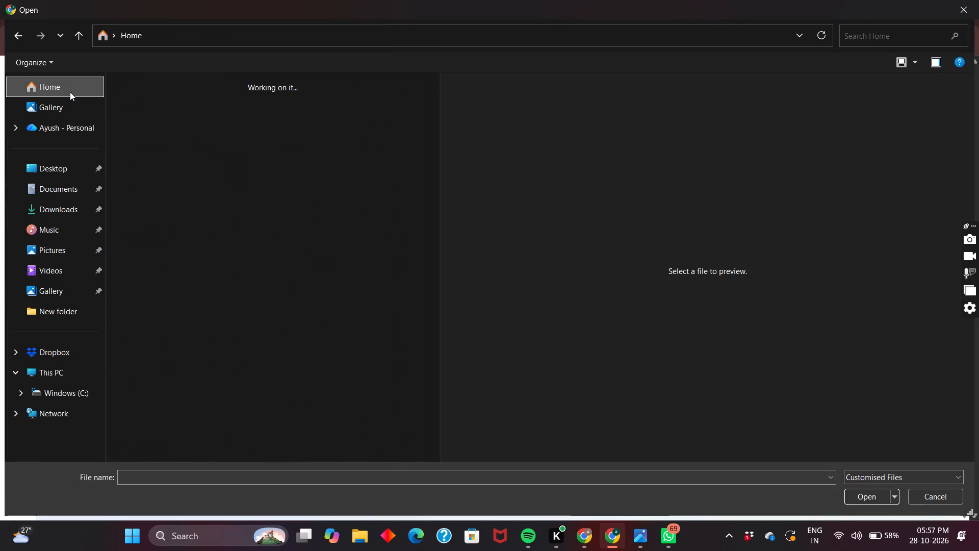
click(139, 324)
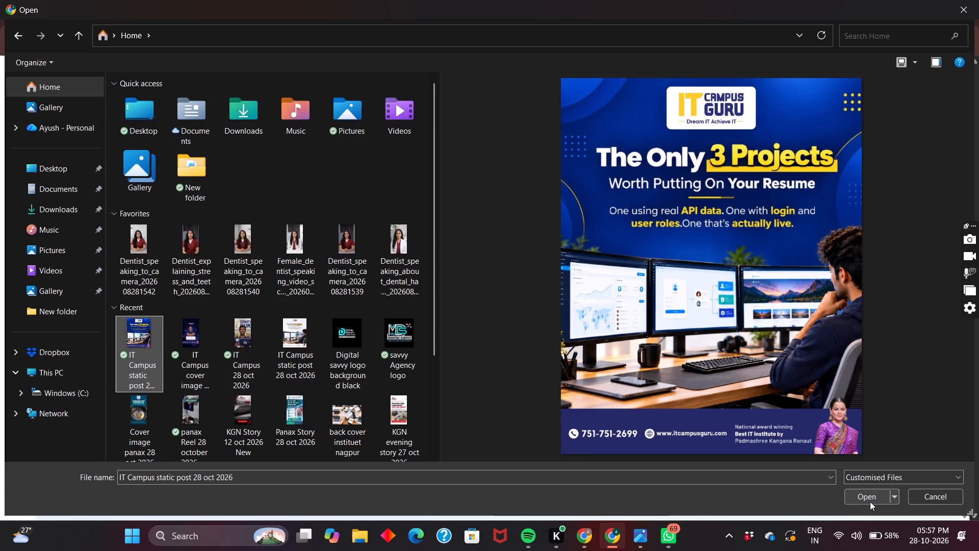
click(870, 502)
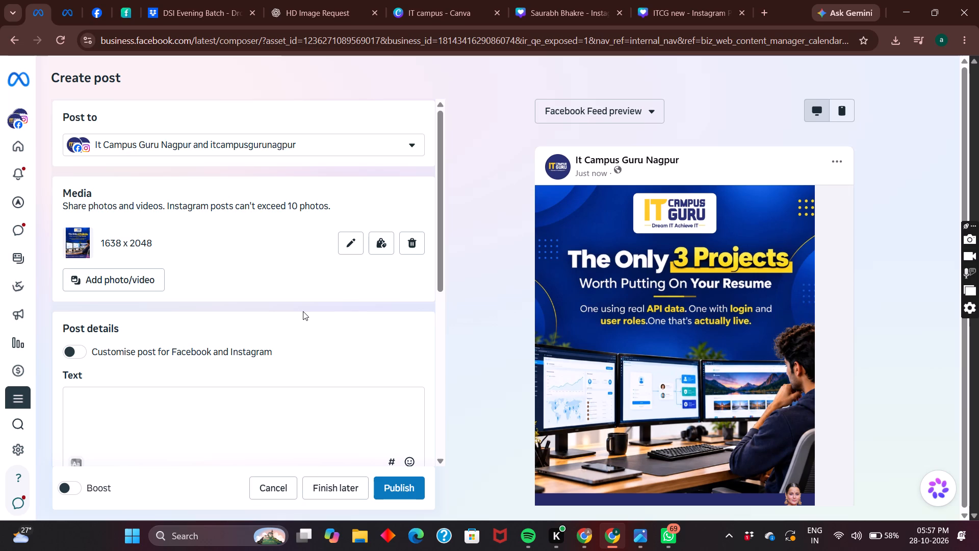
Switch to the HD Image Request chat in ChatGPT and clear the unsent "Don't Just Dream of an IT Career" caption from the message box.
scroll(303, 311, down, 1)
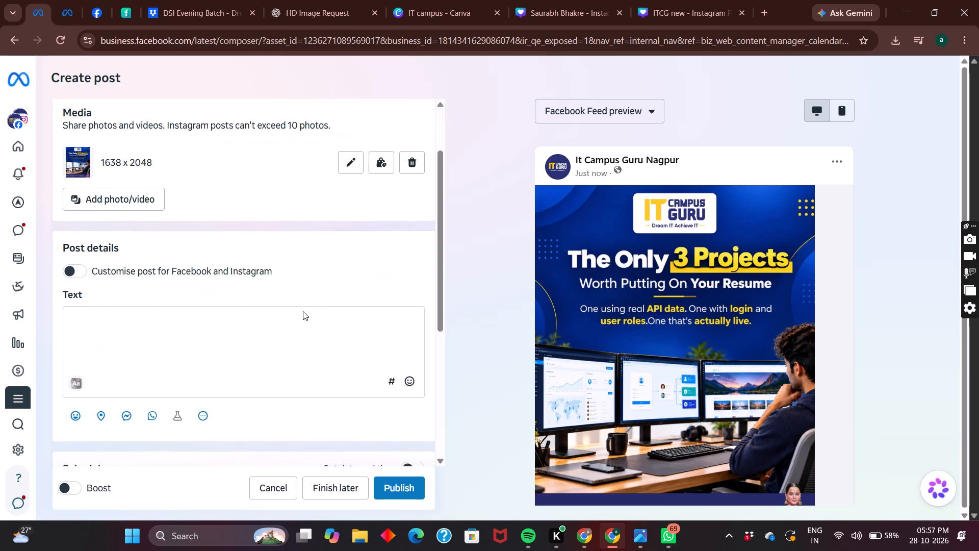
scroll(303, 311, down, 1)
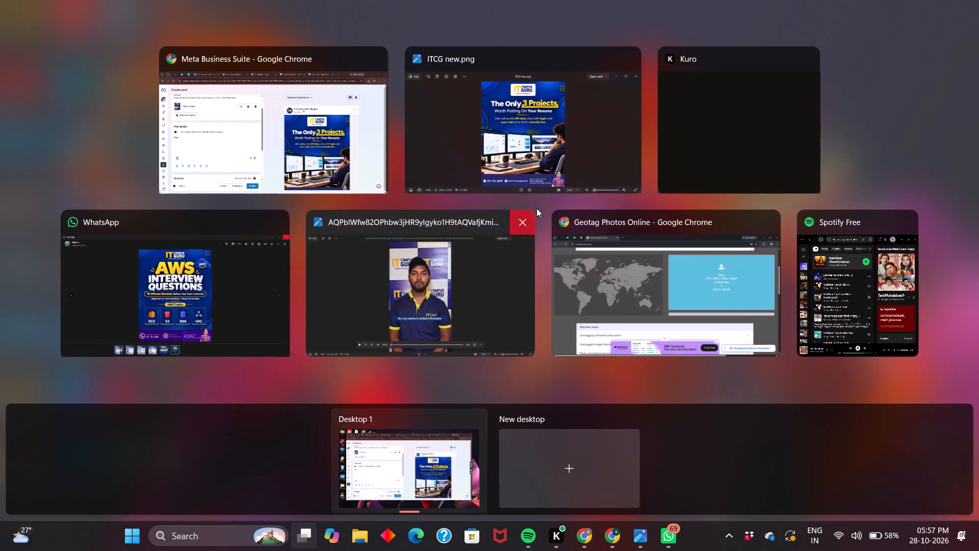
click(318, 87)
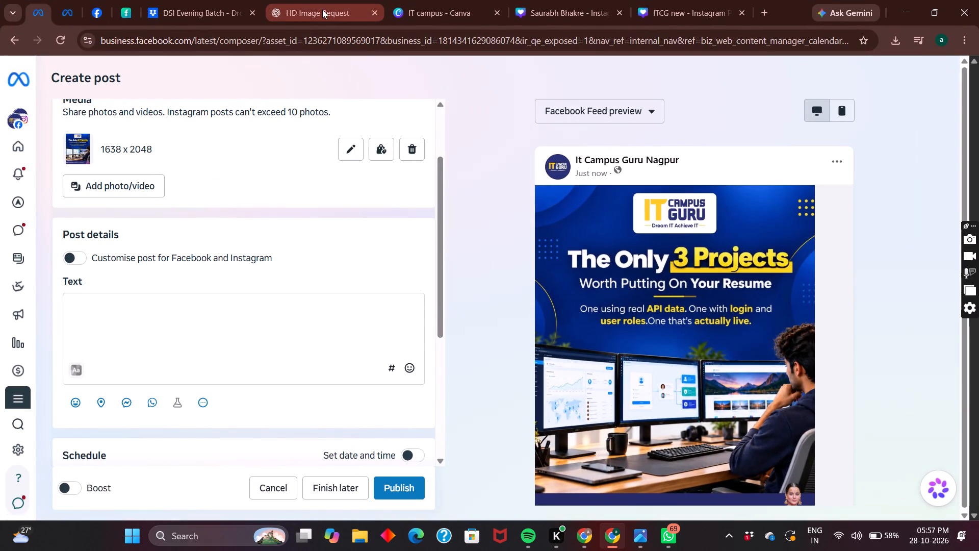
click(322, 10)
key(ctrl+s)
key(ctrl+a)
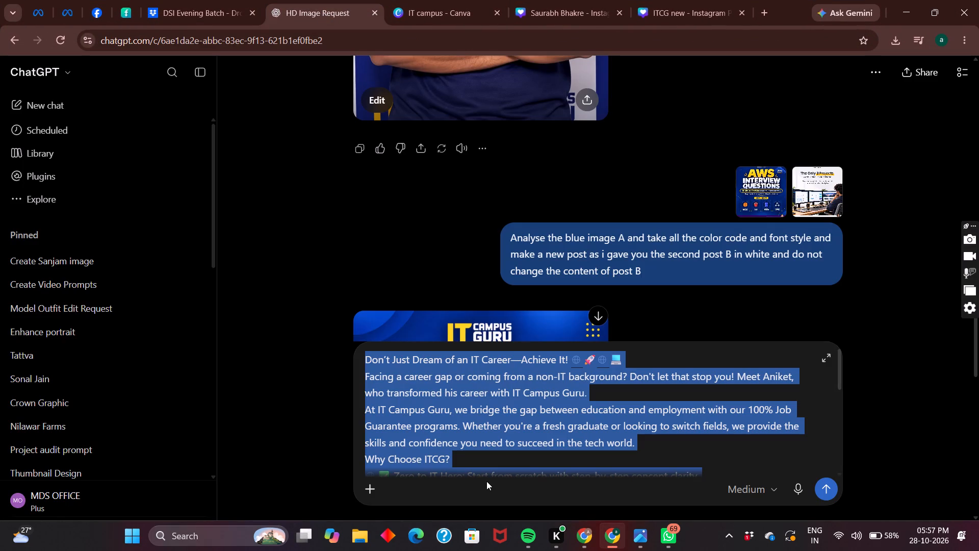
key(BackSpace)
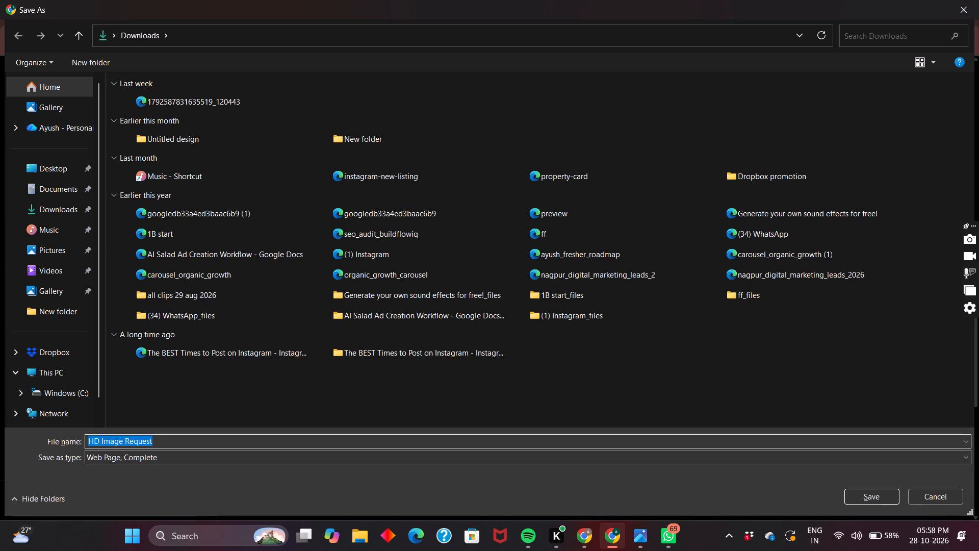
Cancel saving the ChatGPT page and view the generated "The Only 3 Projects" post in the chat.
click(975, 0)
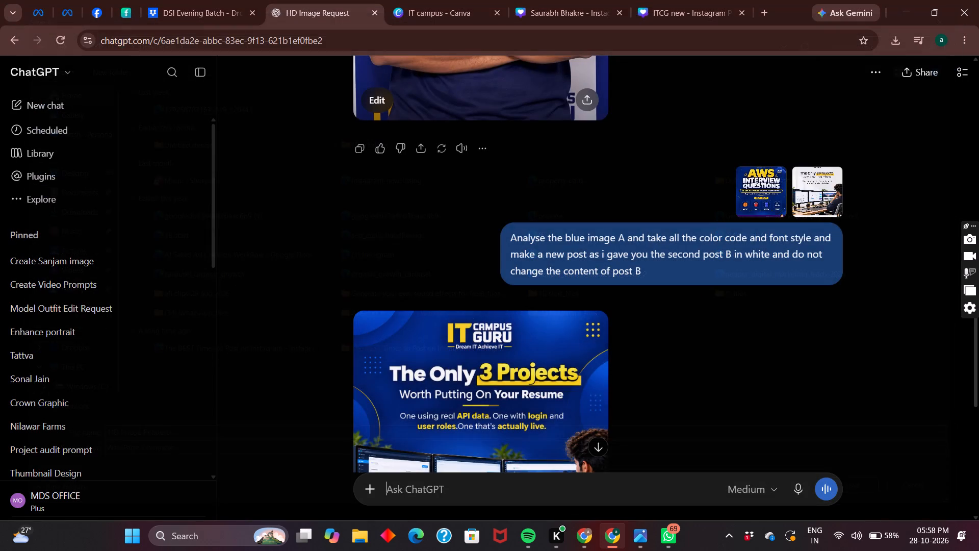
scroll(586, 319, down, 6)
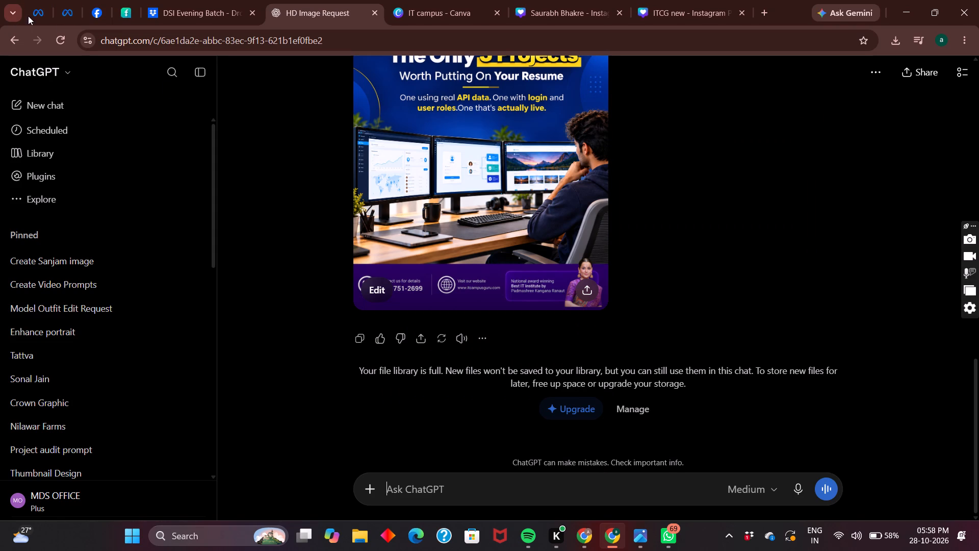
Look through IT Campus Guru's earlier published posts and reels in Meta Business Suite's content list.
click(41, 15)
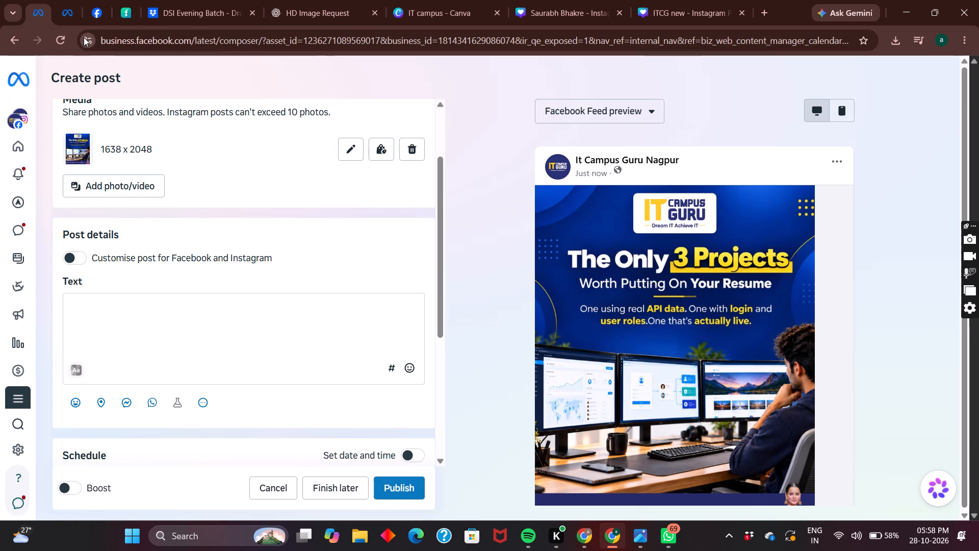
click(68, 8)
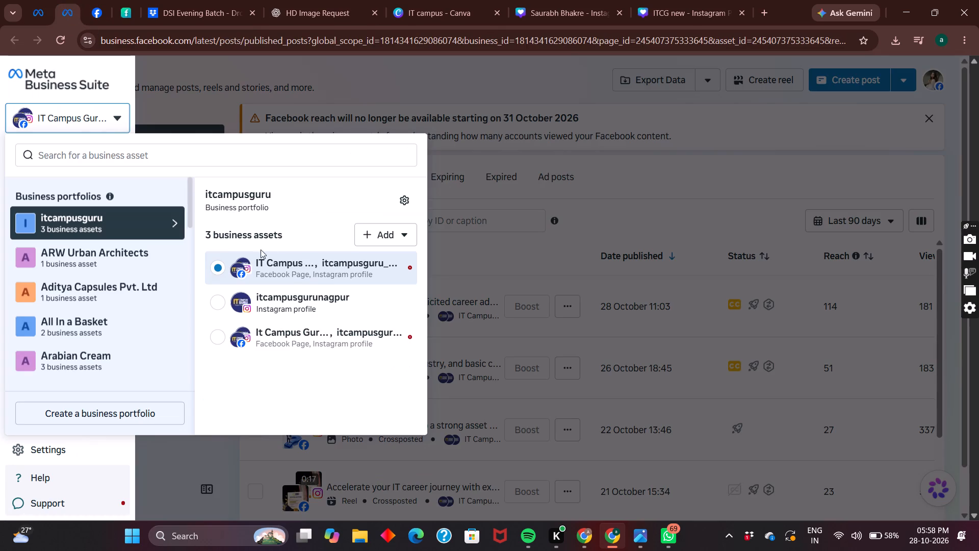
click(172, 477)
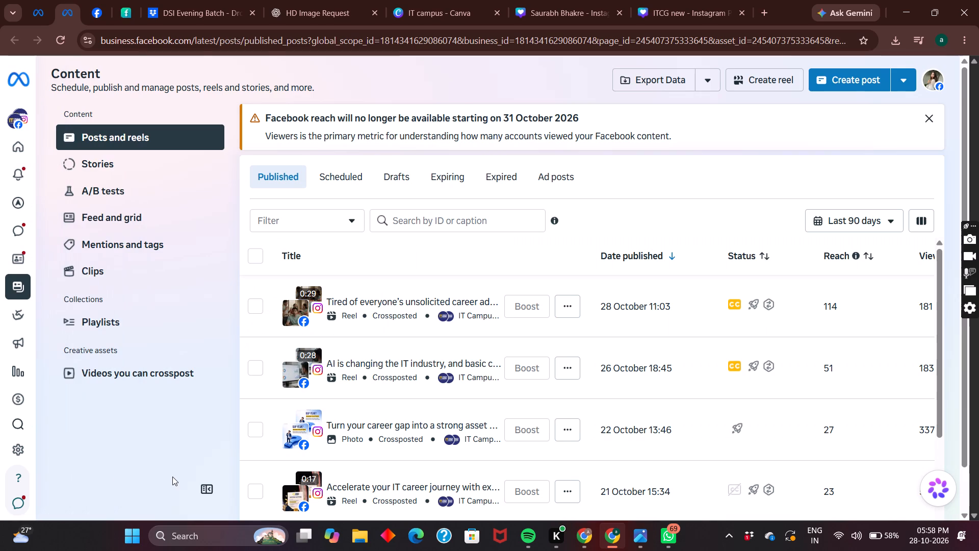
scroll(375, 449, down, 1)
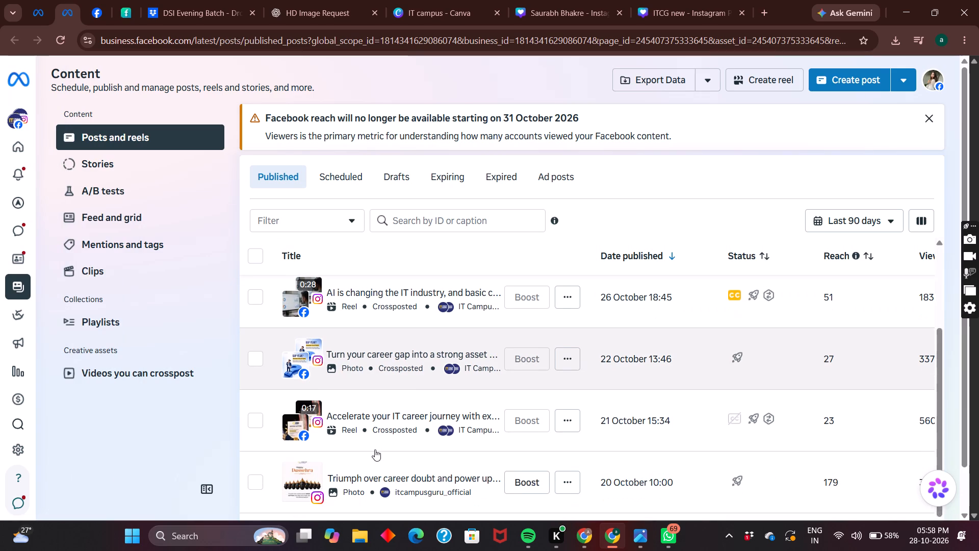
scroll(375, 449, down, 3)
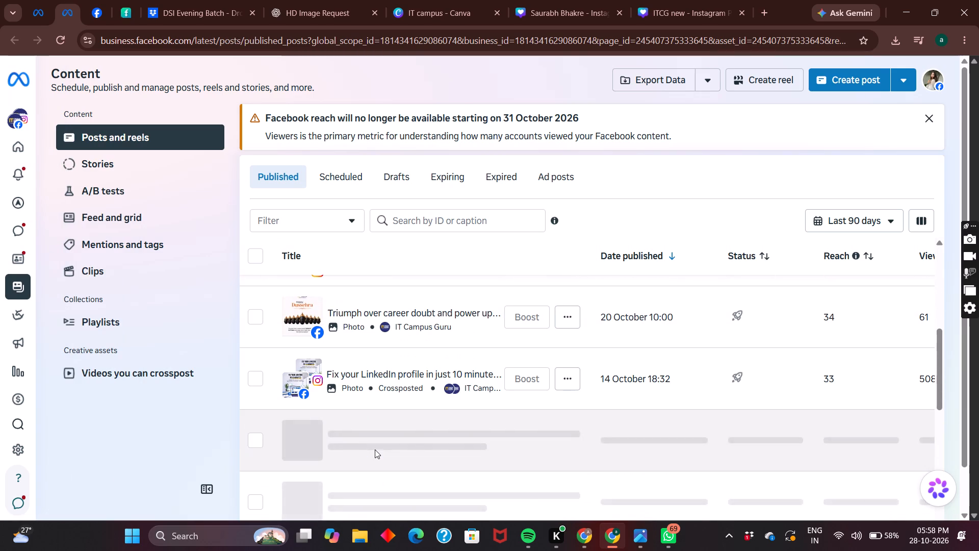
scroll(375, 449, down, 4)
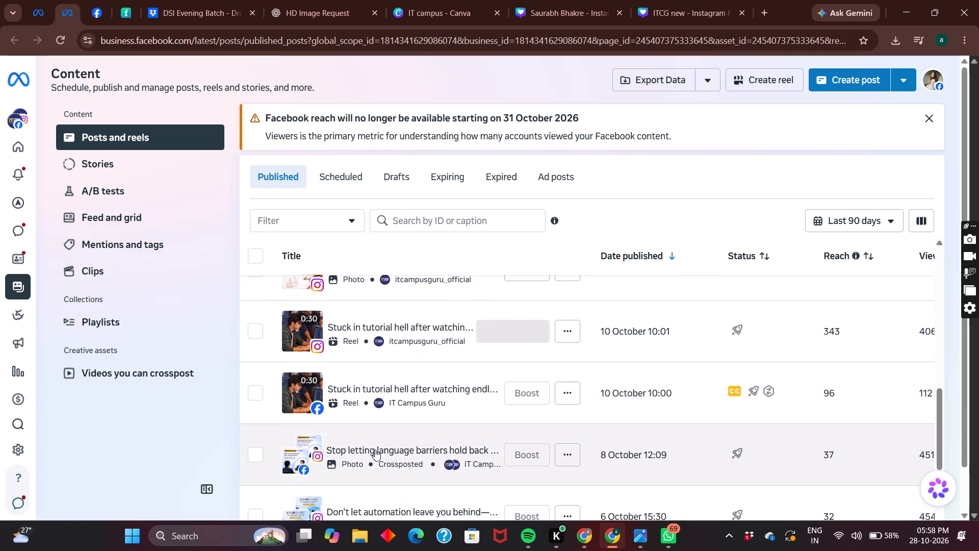
scroll(375, 449, down, 4)
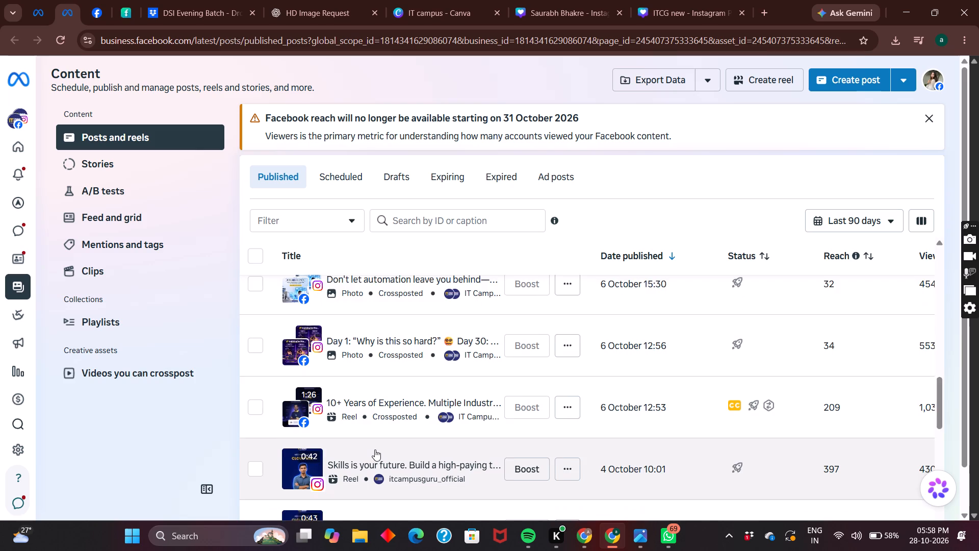
scroll(375, 449, down, 2)
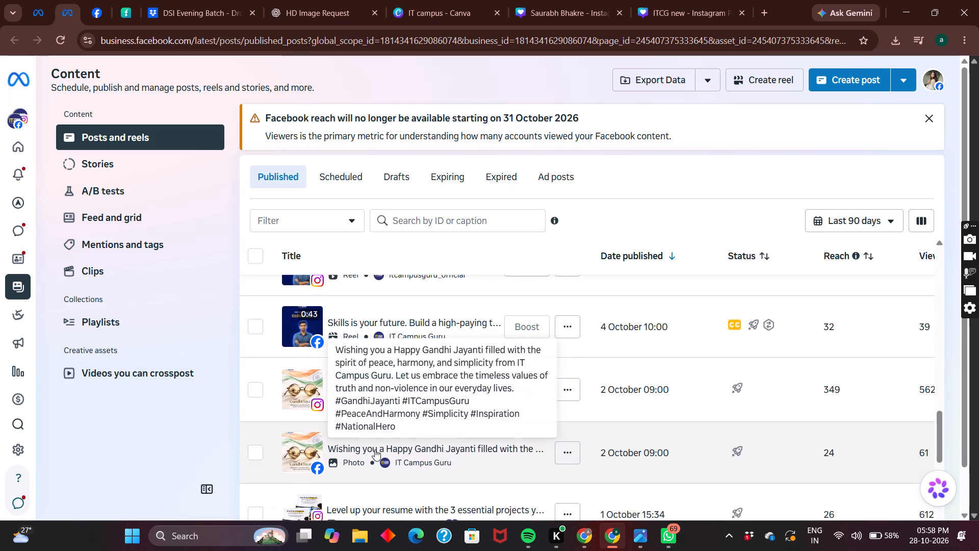
Find the 30 September "Optimize your resume" crossposted photo among the published posts, check its feed preview, and return to the content list.
scroll(375, 449, down, 3)
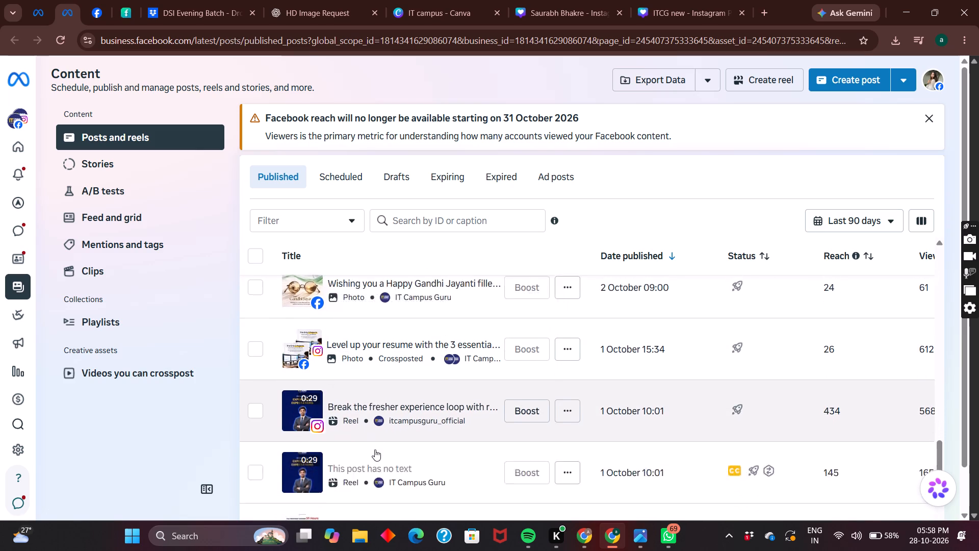
scroll(375, 449, down, 3)
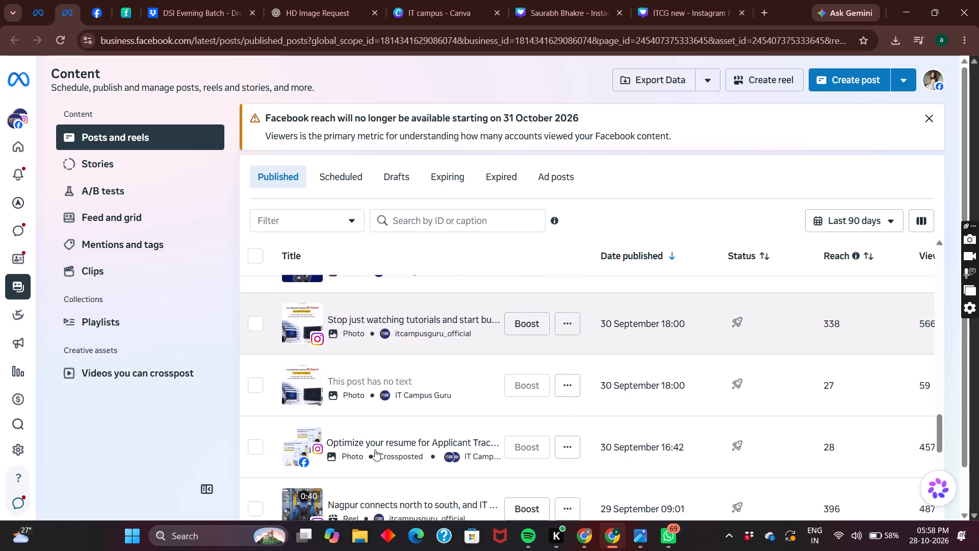
scroll(375, 449, down, 2)
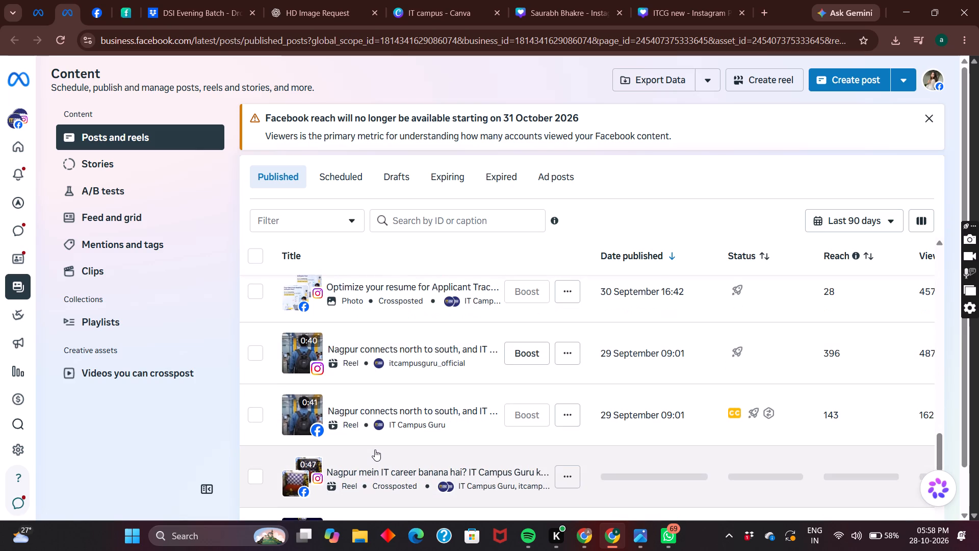
scroll(375, 449, down, 2)
scroll(375, 449, up, 2)
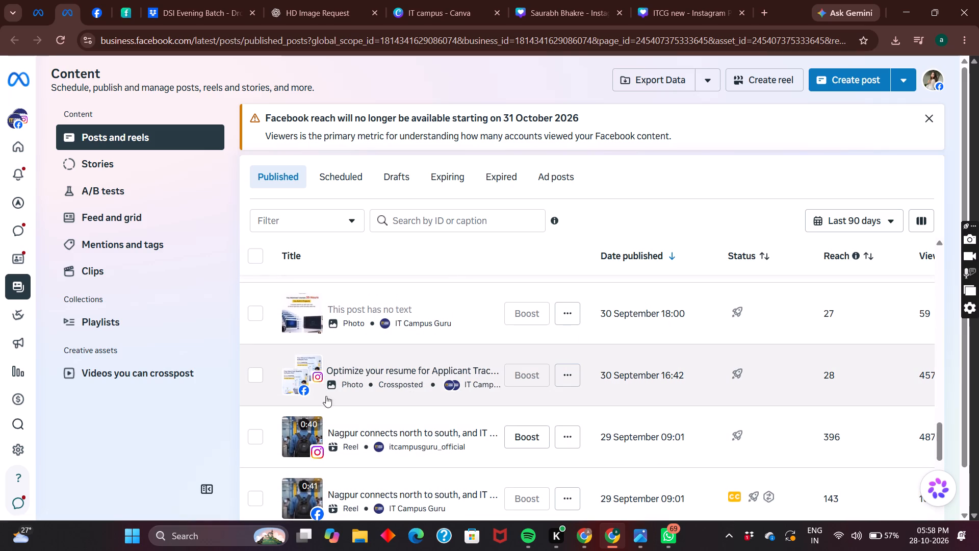
click(305, 376)
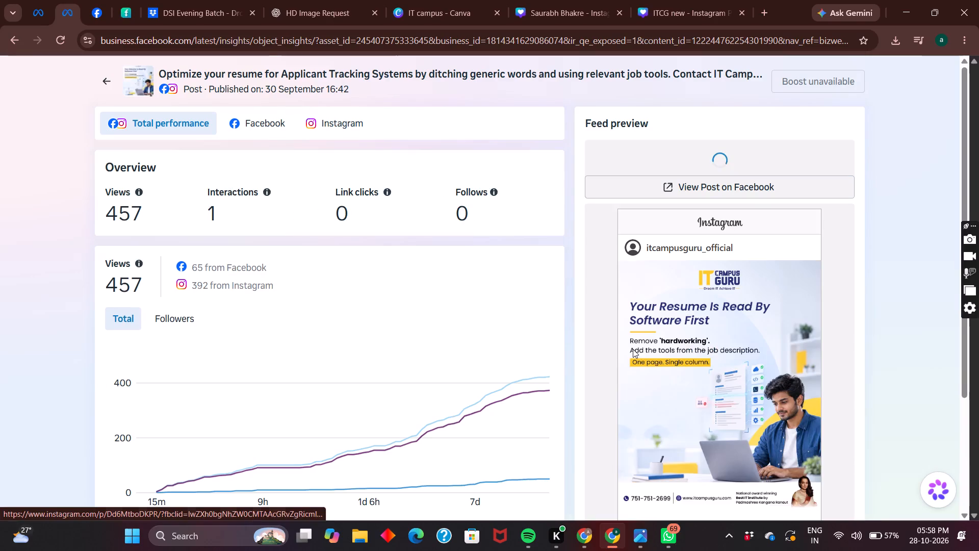
scroll(633, 349, down, 4)
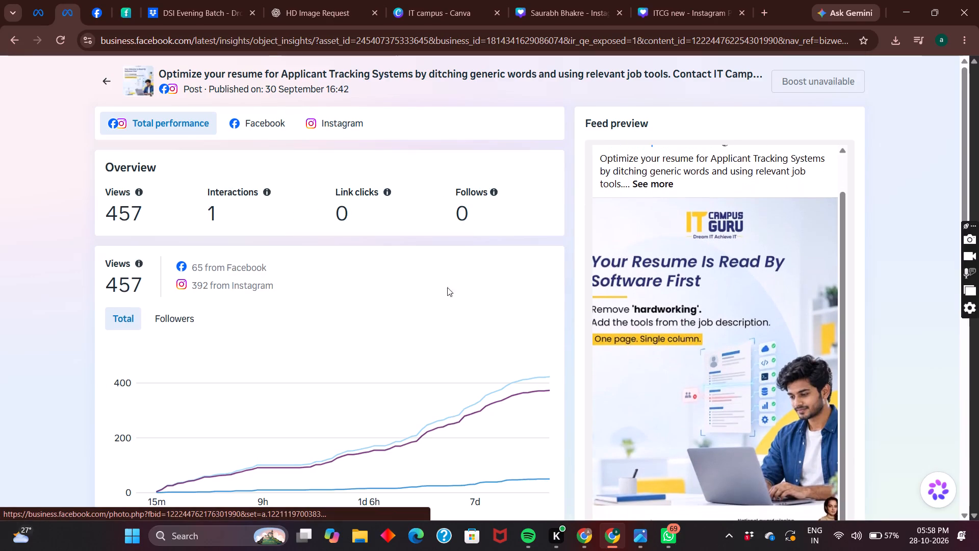
scroll(308, 224, left, 1)
scroll(201, 131, up, 3)
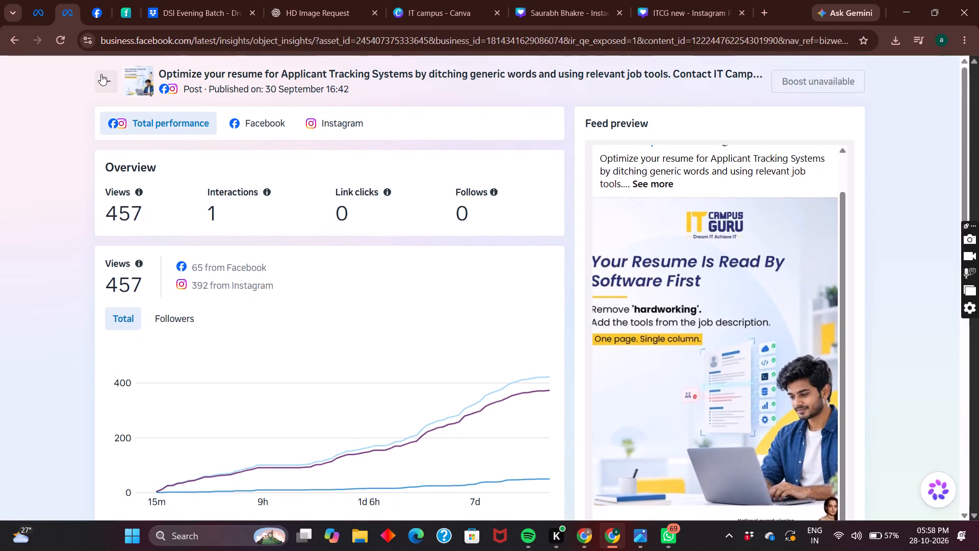
click(101, 74)
Look through IT Campus Guru's older September posts and reels in the published content list.
scroll(346, 305, down, 1)
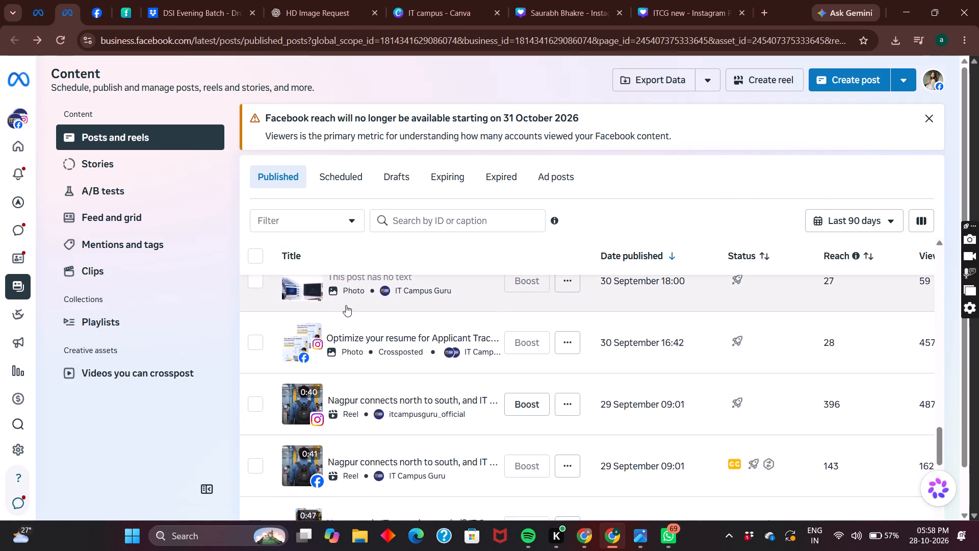
scroll(346, 305, down, 4)
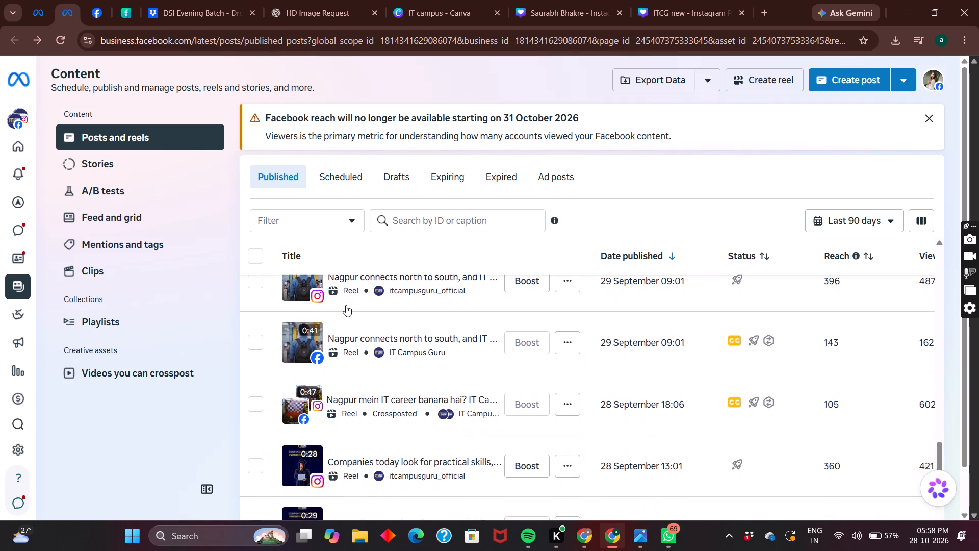
scroll(346, 305, down, 5)
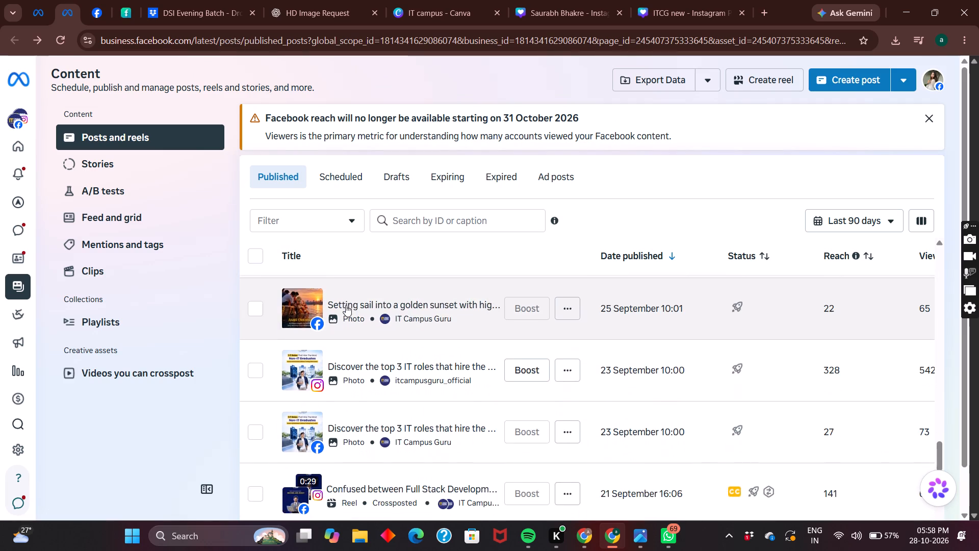
scroll(346, 305, down, 2)
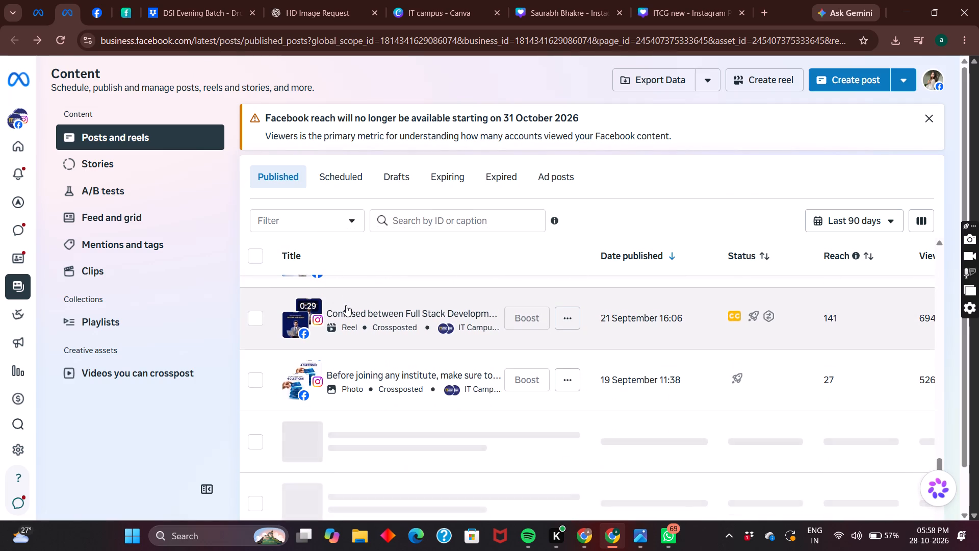
scroll(346, 305, down, 3)
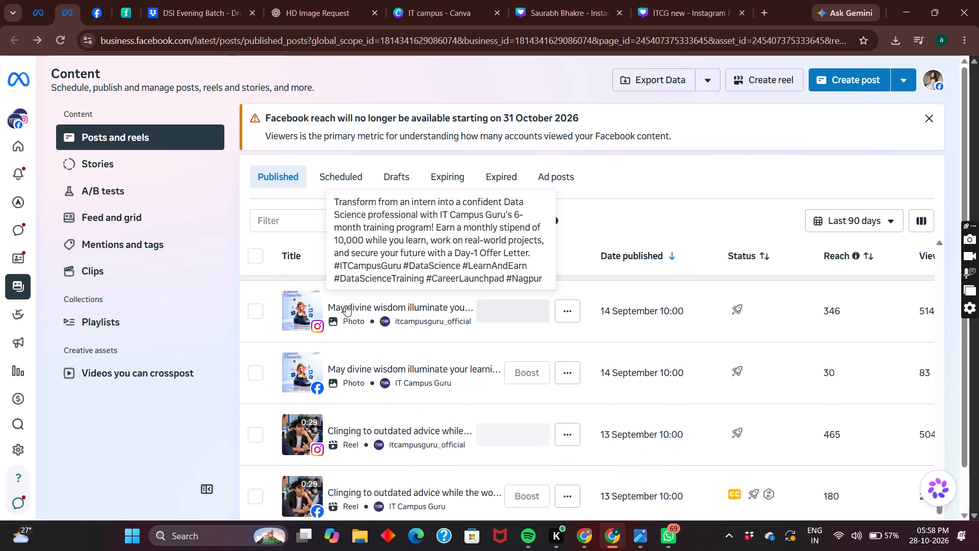
scroll(346, 305, down, 3)
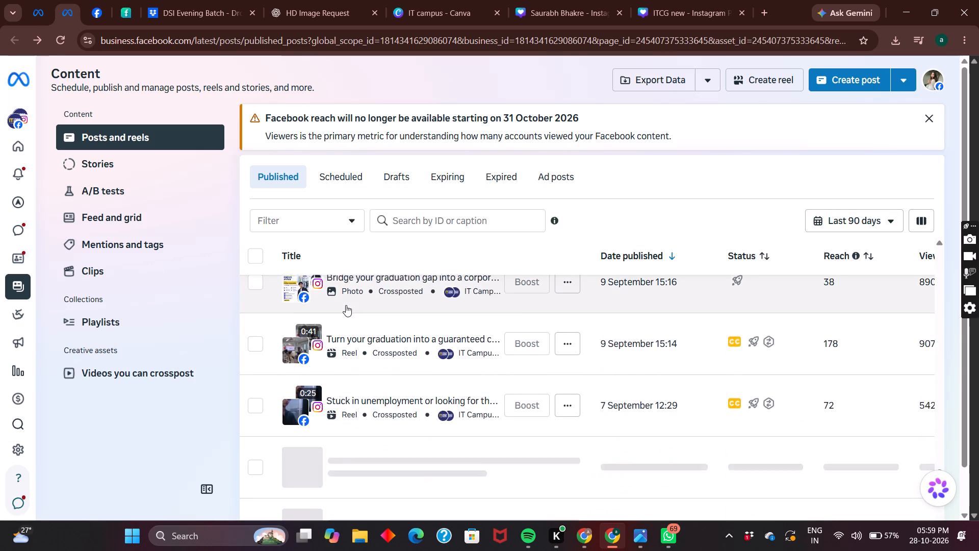
scroll(346, 305, down, 2)
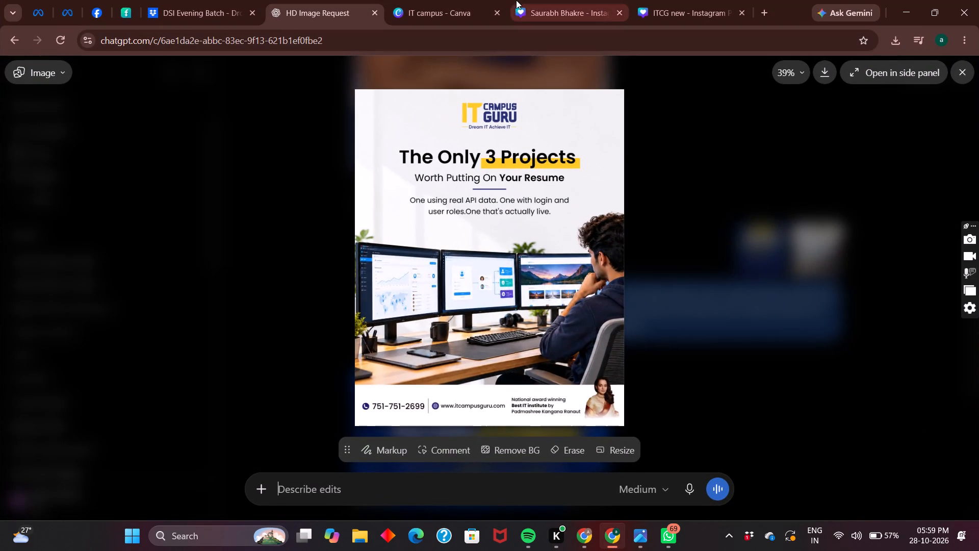
Check the IT campus folder and the ITCG new design in Canva, and return to the ChatGPT image.
click(461, 2)
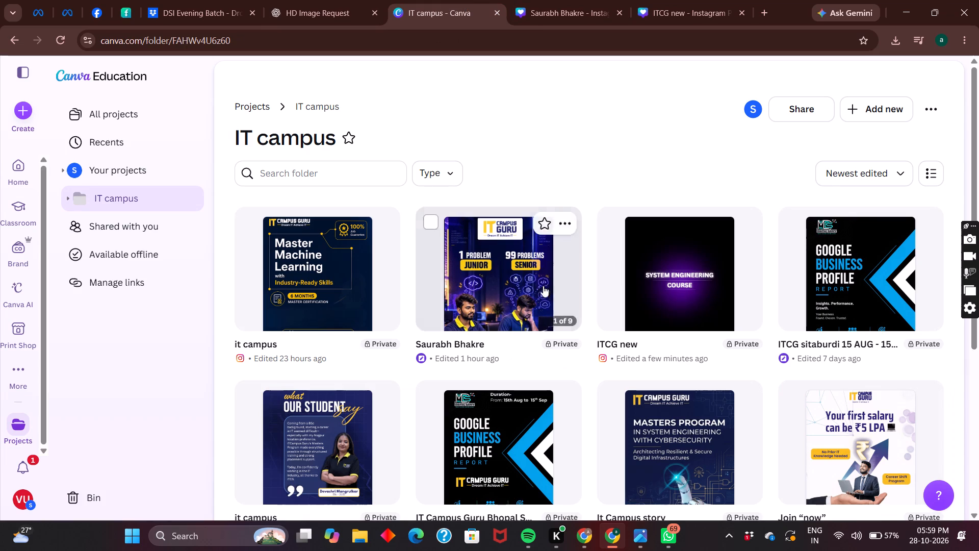
click(553, 5)
click(668, 1)
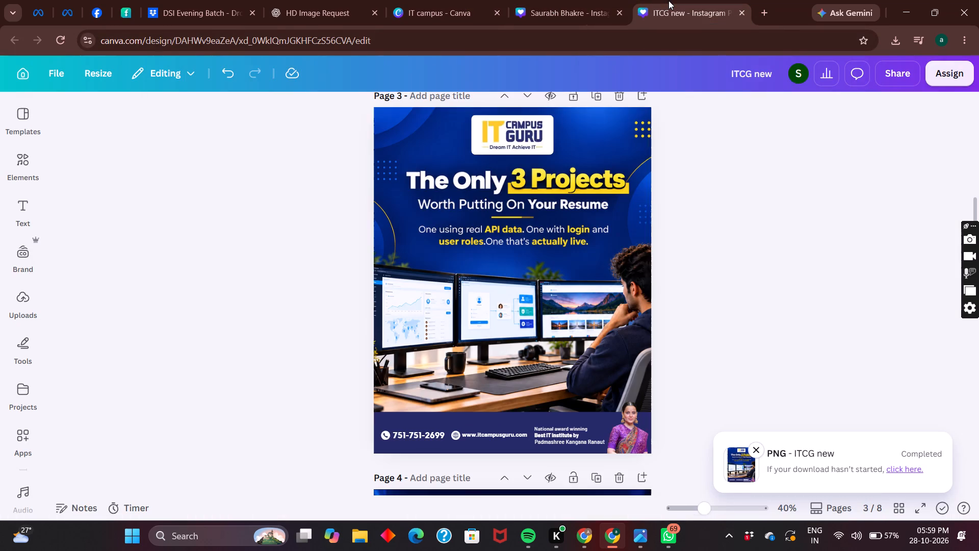
click(317, 0)
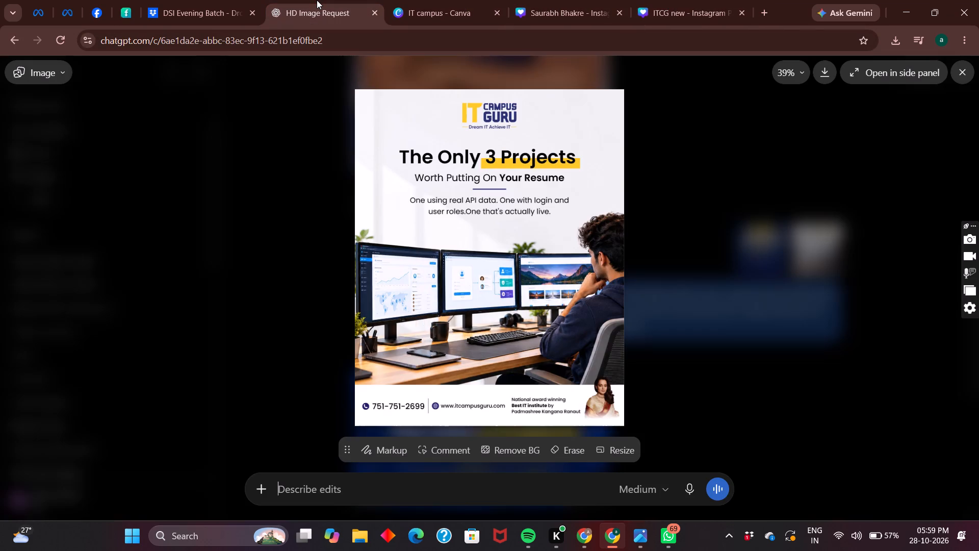
Look through IT Campus Guru's published posts and reels in Meta Business Suite for the earlier "3 Projects" post.
click(62, 12)
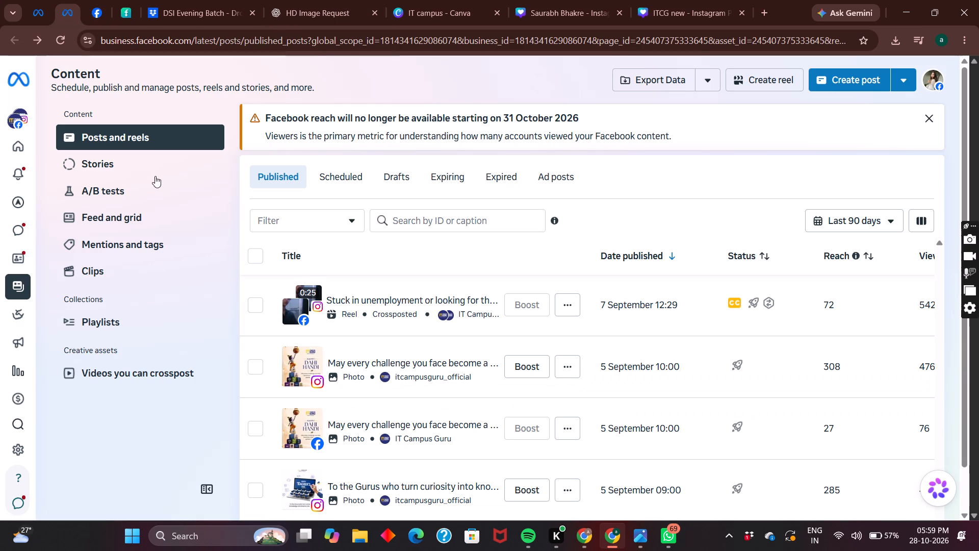
scroll(334, 369, down, 6)
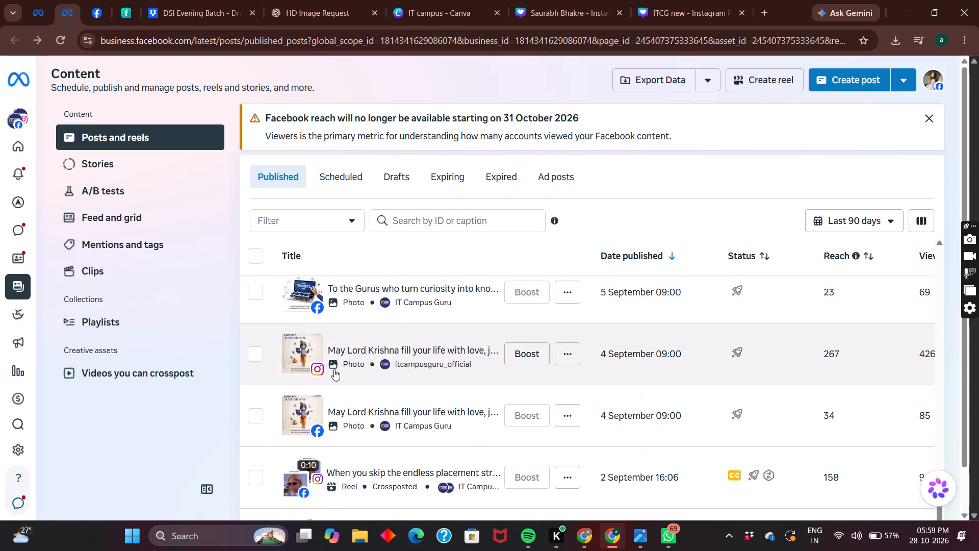
scroll(334, 369, down, 4)
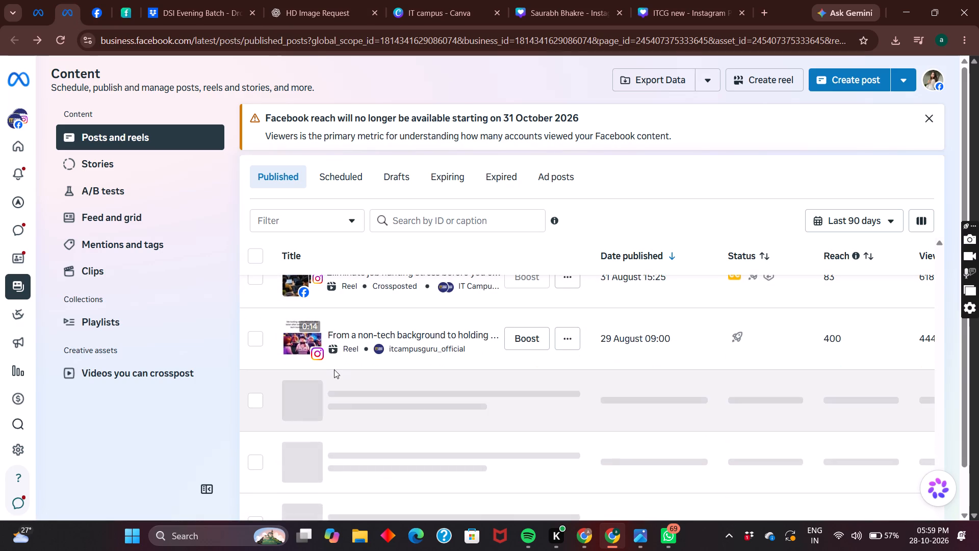
scroll(334, 369, down, 3)
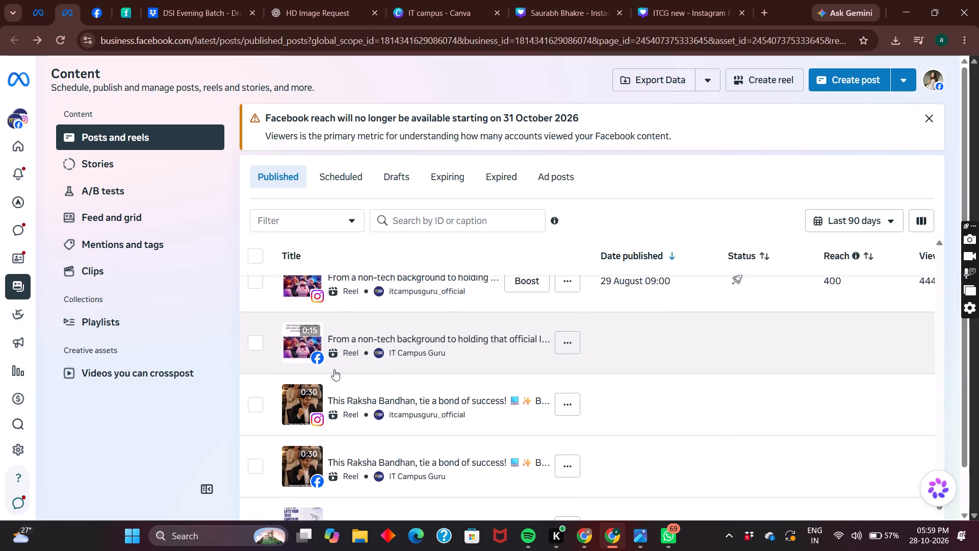
scroll(334, 369, down, 3)
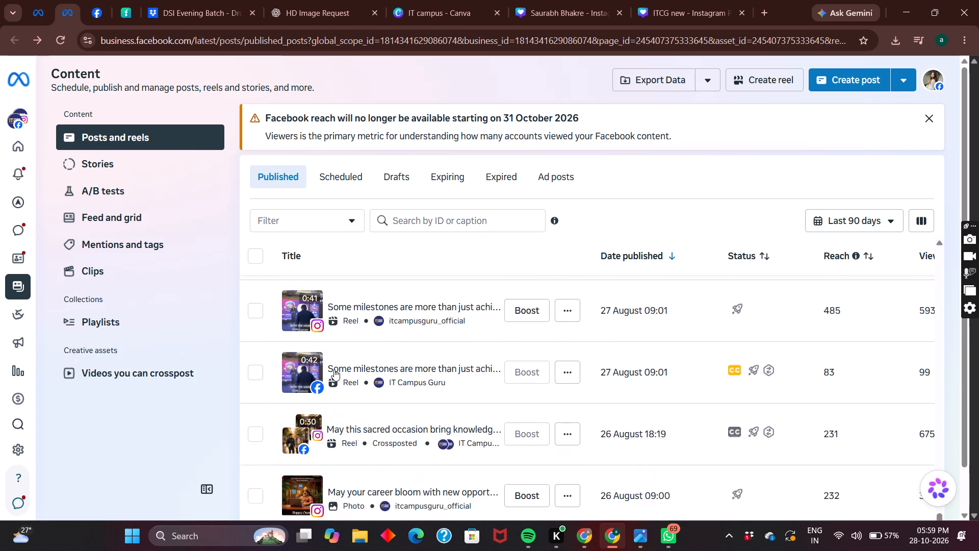
scroll(334, 369, down, 3)
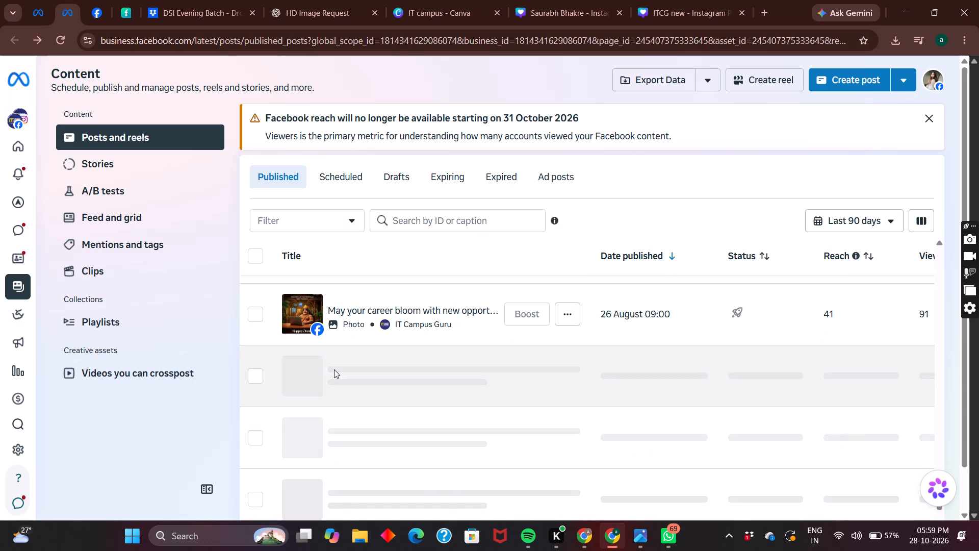
scroll(334, 369, down, 2)
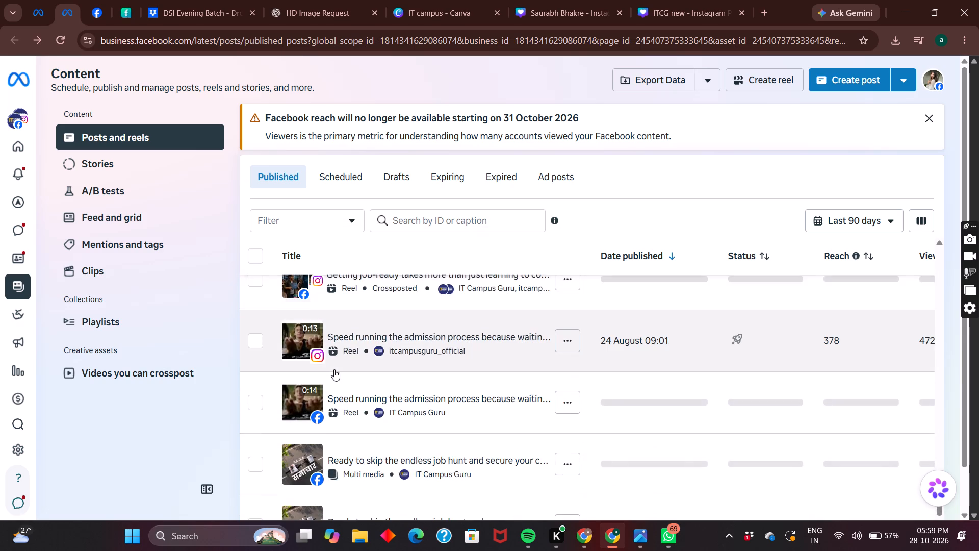
scroll(334, 369, down, 3)
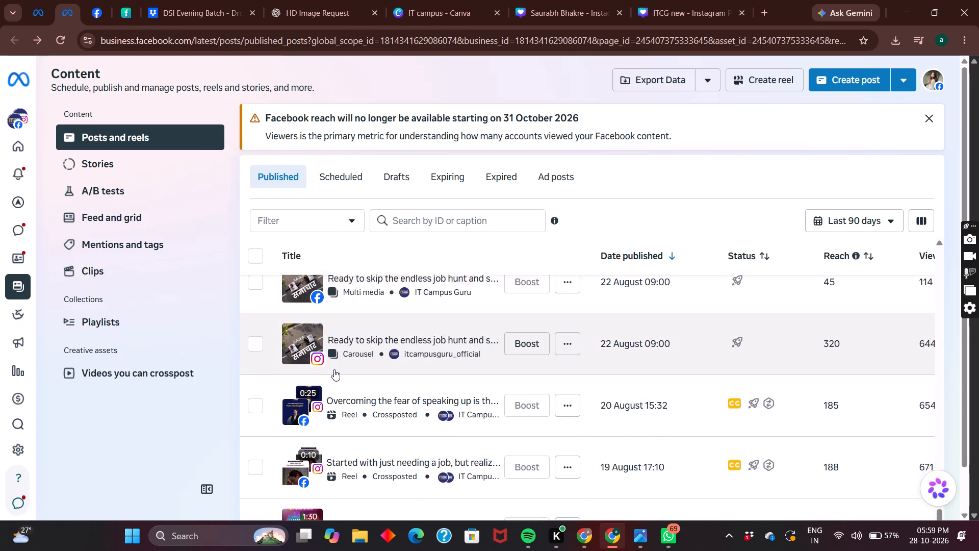
scroll(334, 369, down, 4)
scroll(334, 369, up, 6)
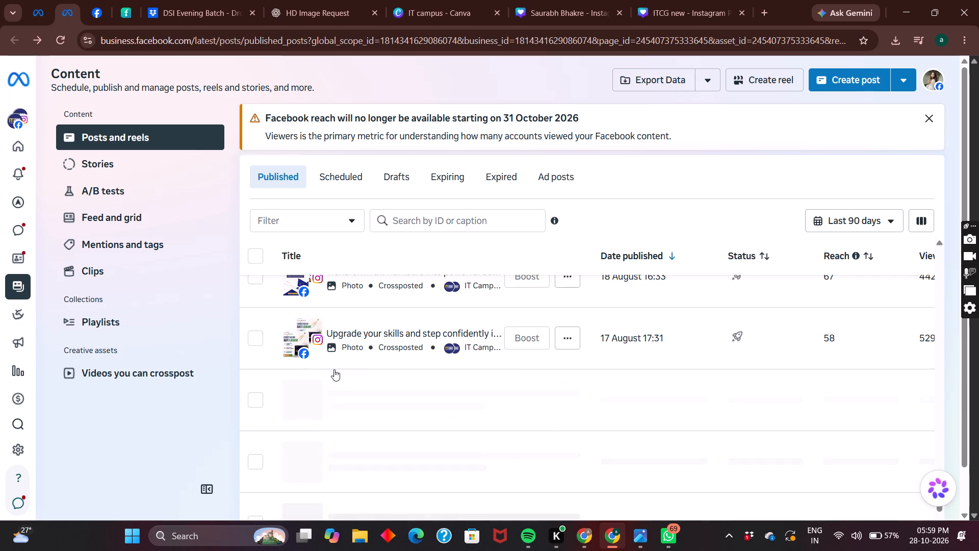
scroll(334, 369, up, 19)
scroll(334, 369, up, 9)
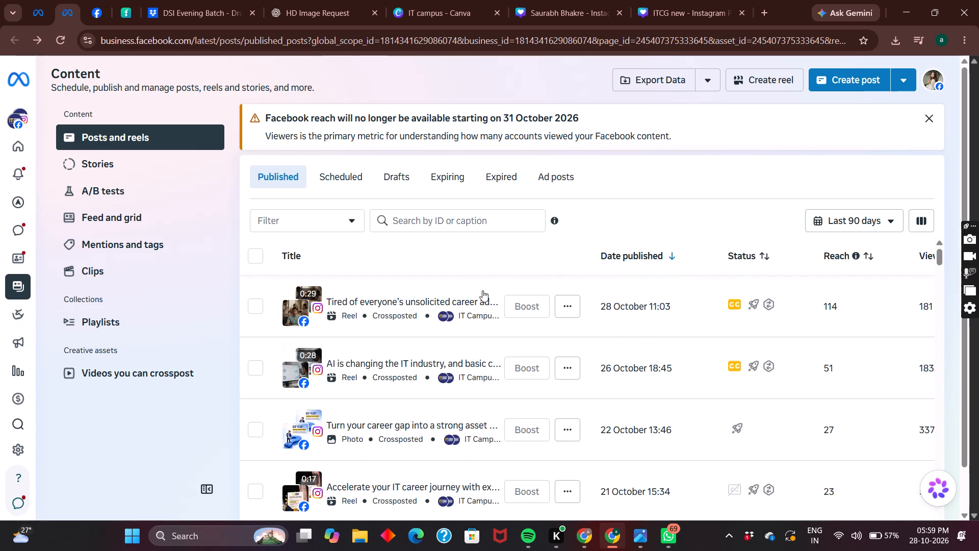
Sort the published content by publication date, oldest first, and examine the earliest entries.
click(667, 253)
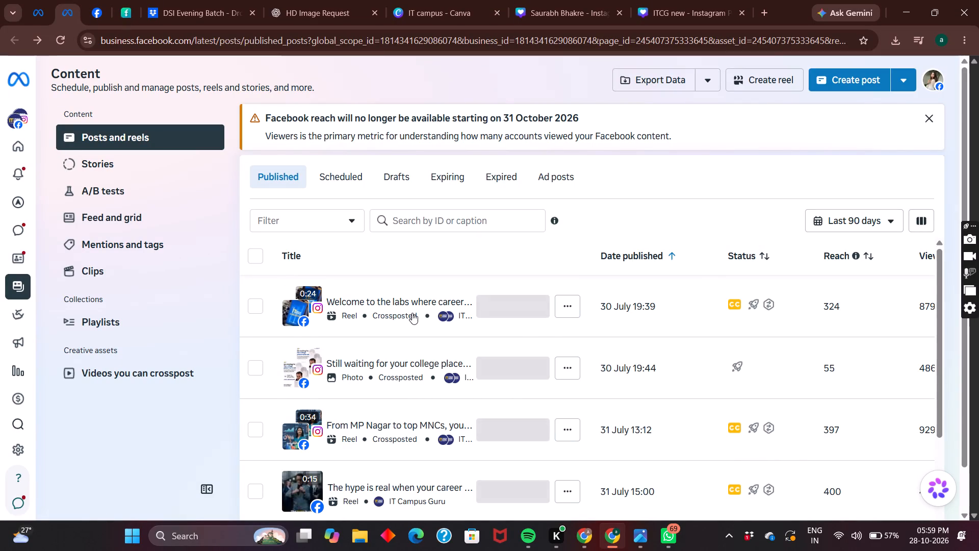
scroll(337, 402, down, 2)
scroll(337, 402, up, 1)
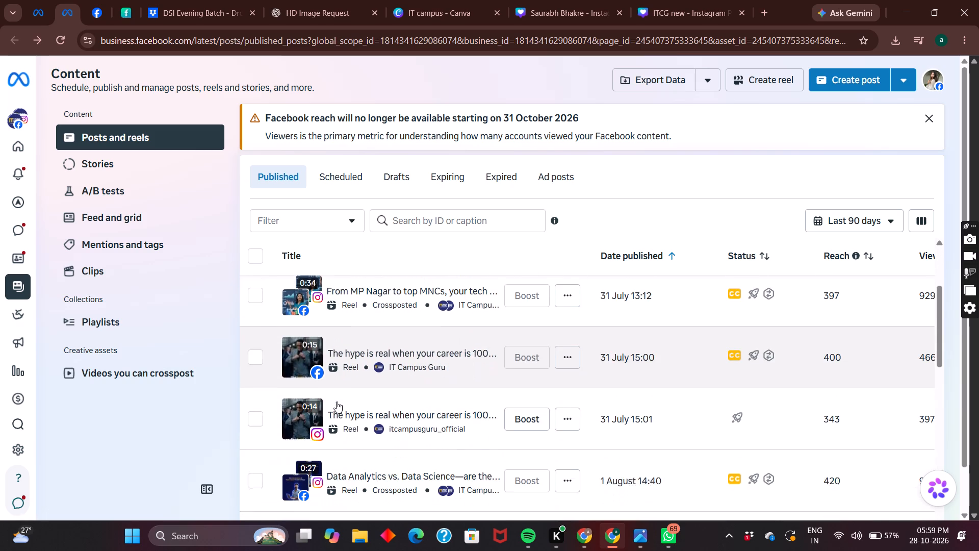
scroll(337, 402, up, 1)
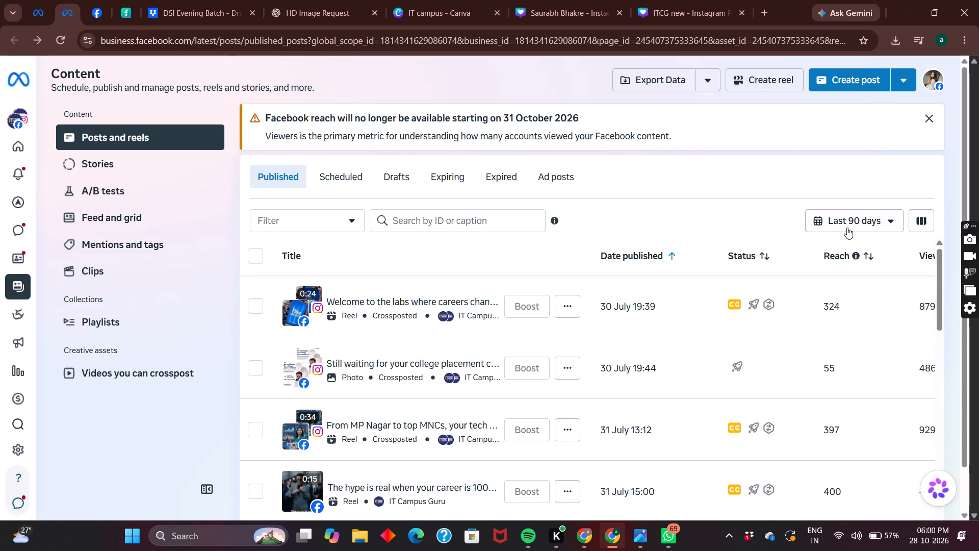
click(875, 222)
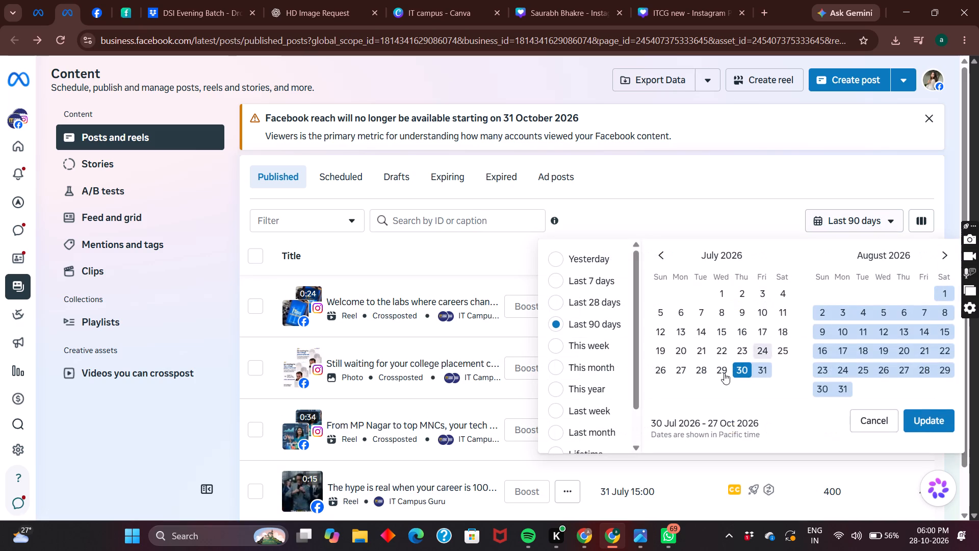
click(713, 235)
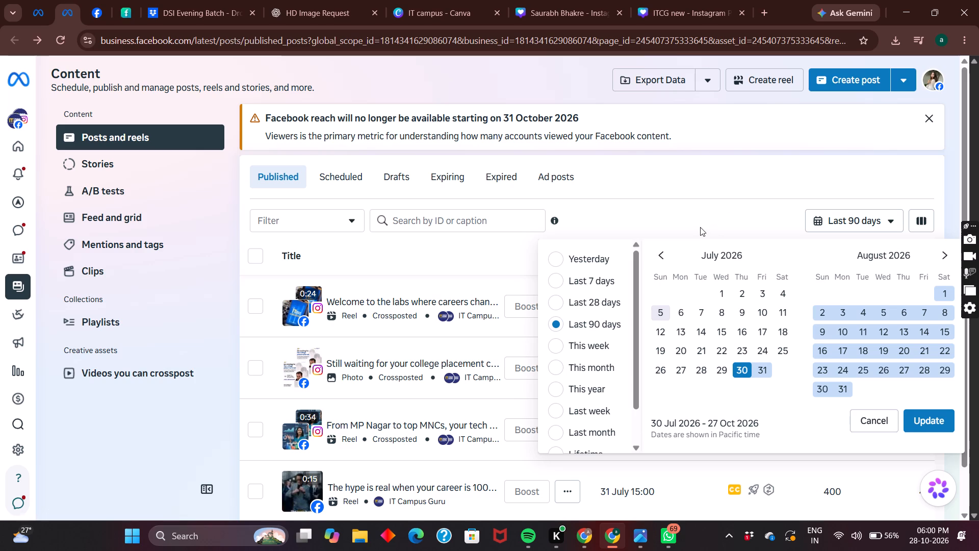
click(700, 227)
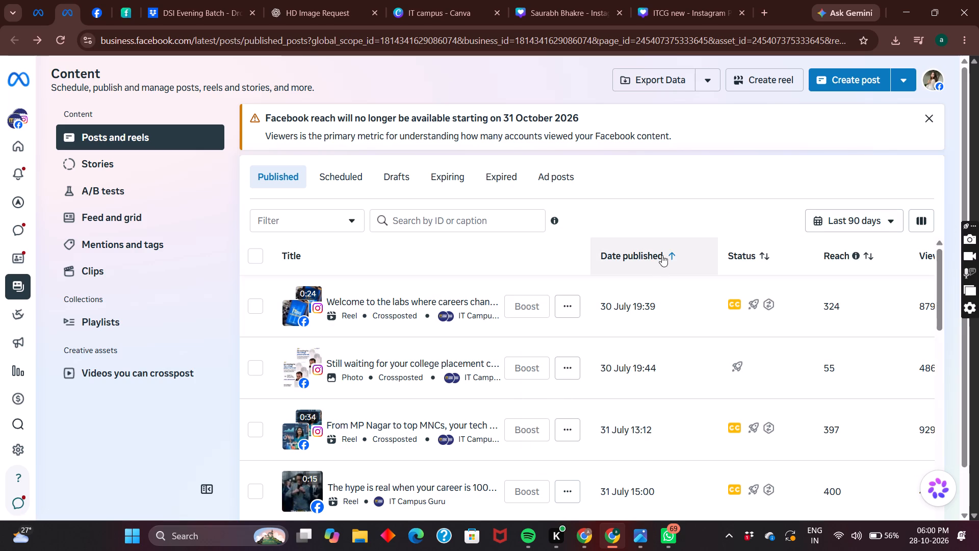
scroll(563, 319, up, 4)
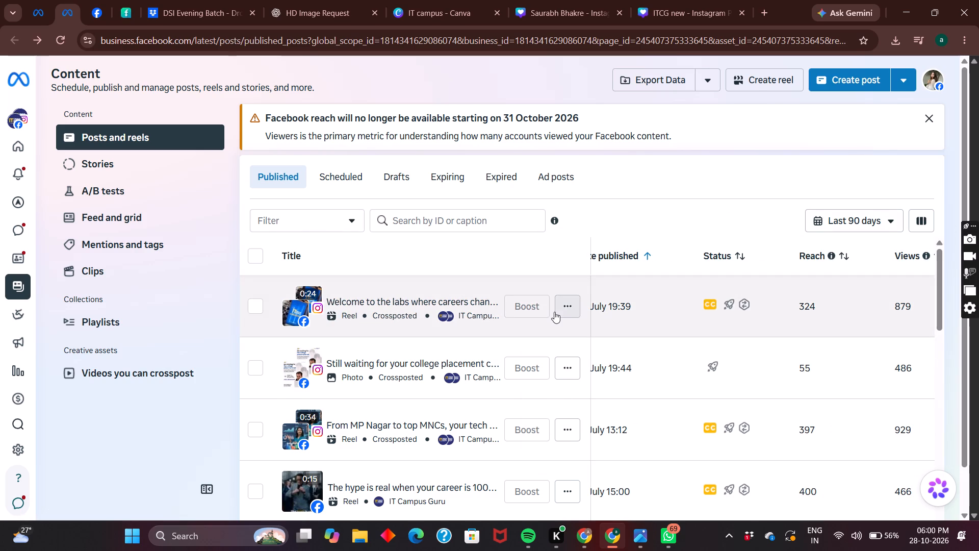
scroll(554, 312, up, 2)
Switch to IT Campus Guru's Facebook post insights and go back to the Content Library.
click(40, 7)
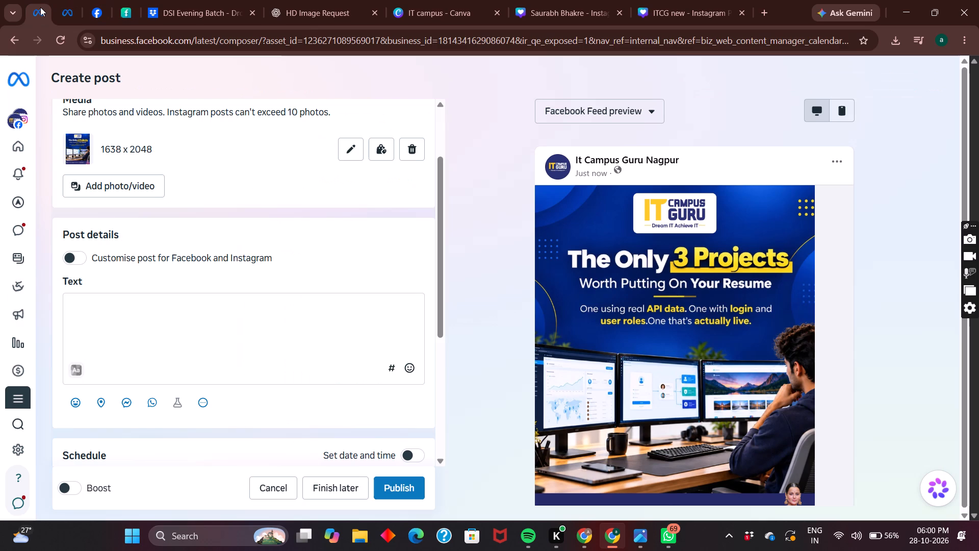
click(73, 14)
click(102, 15)
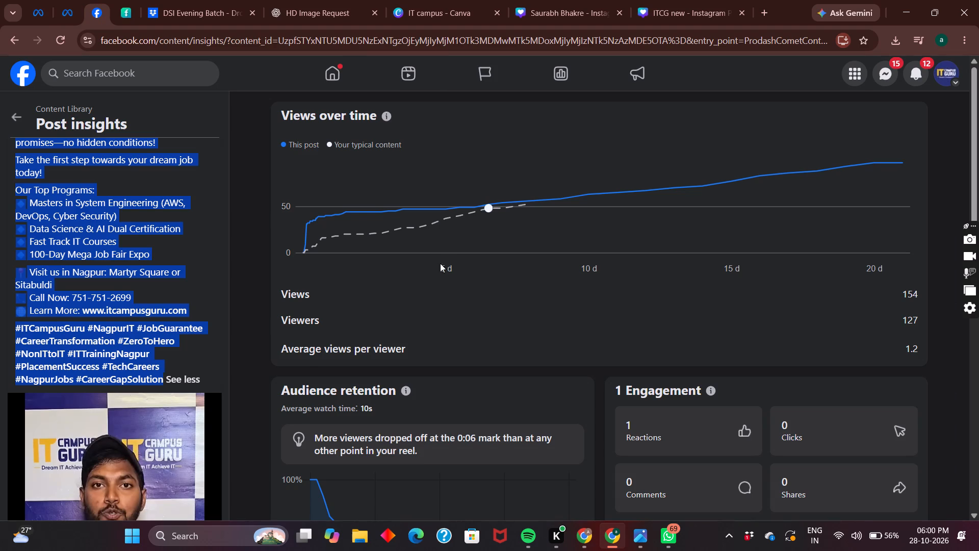
scroll(366, 288, up, 2)
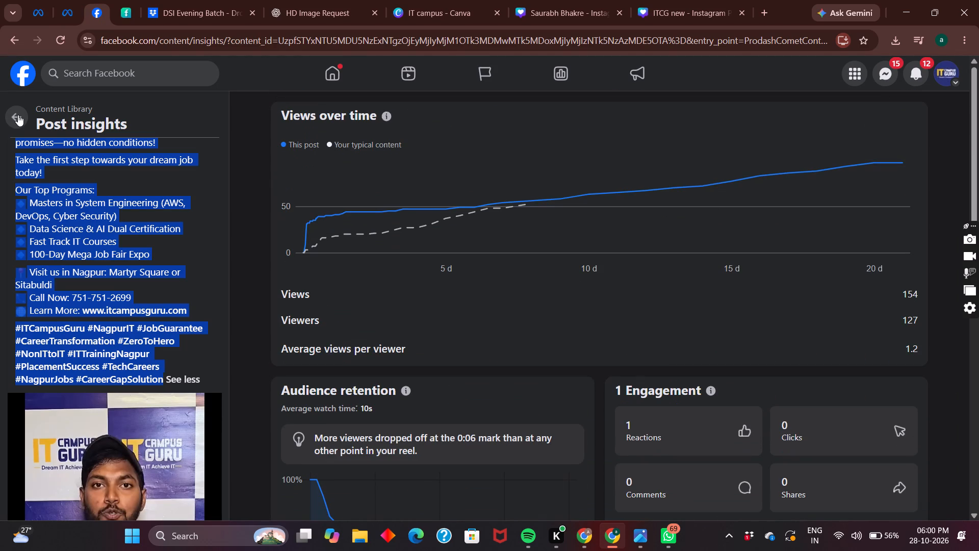
click(18, 115)
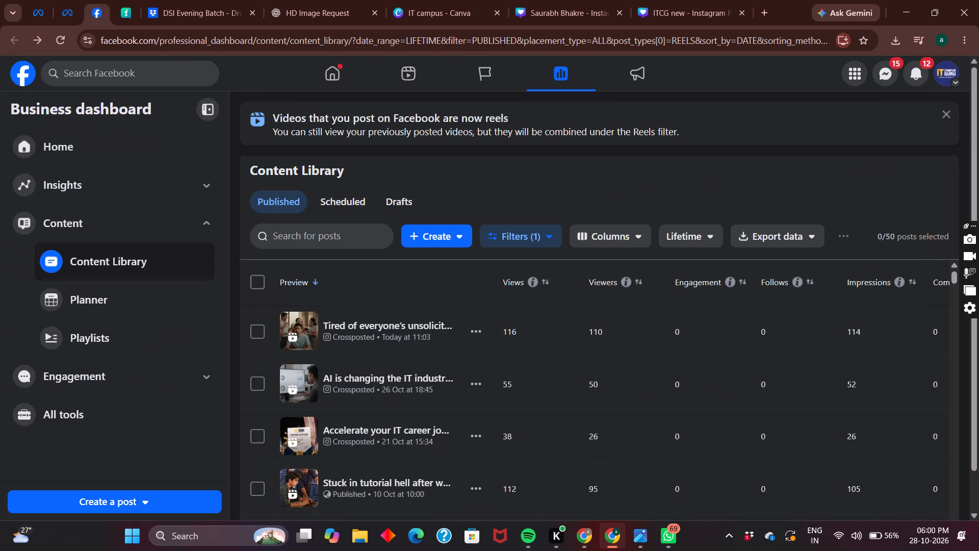
Change the Content Library's post type filter from Reels to Photos.
click(552, 244)
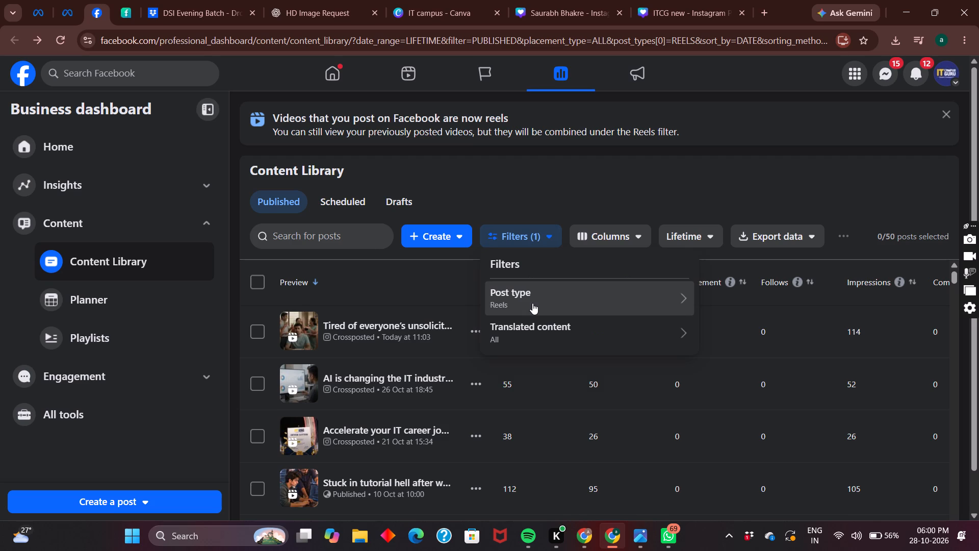
click(532, 303)
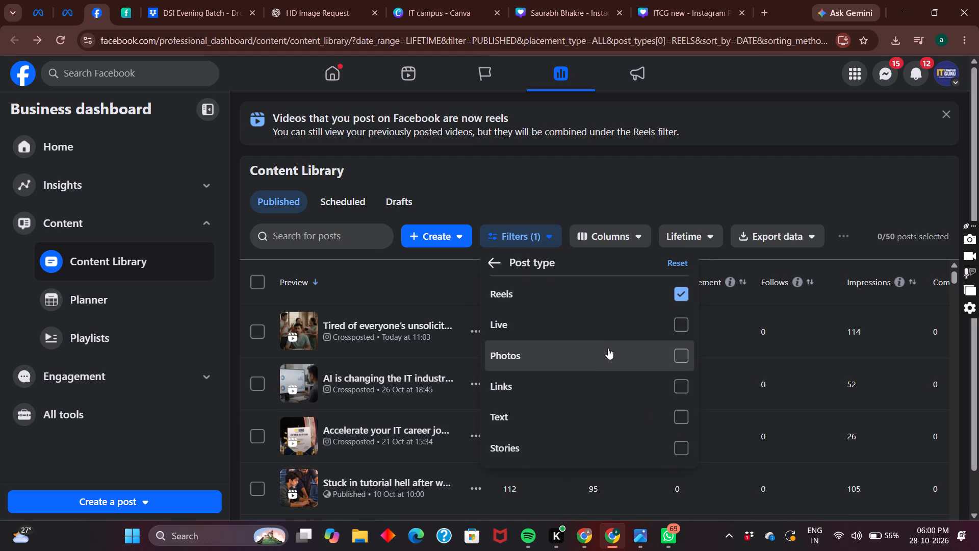
click(608, 348)
click(601, 300)
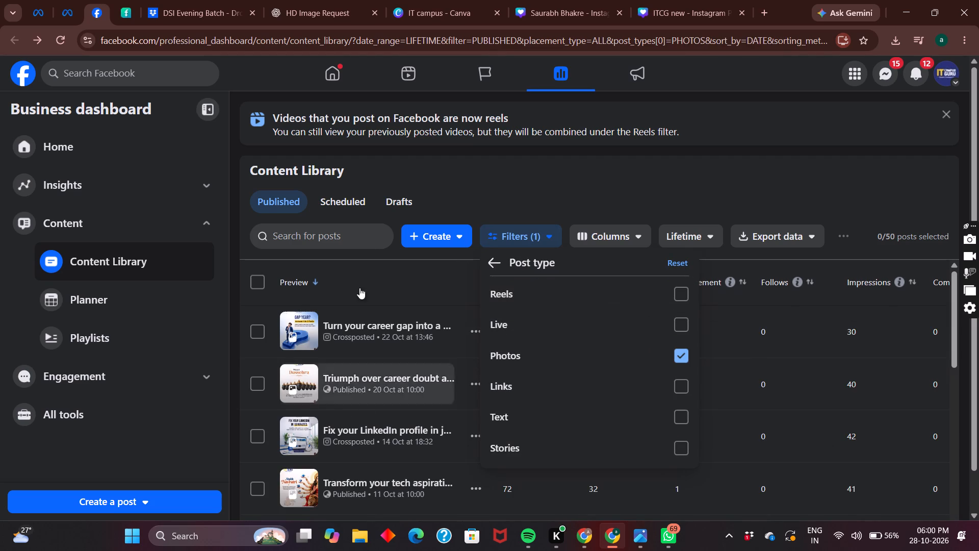
click(357, 291)
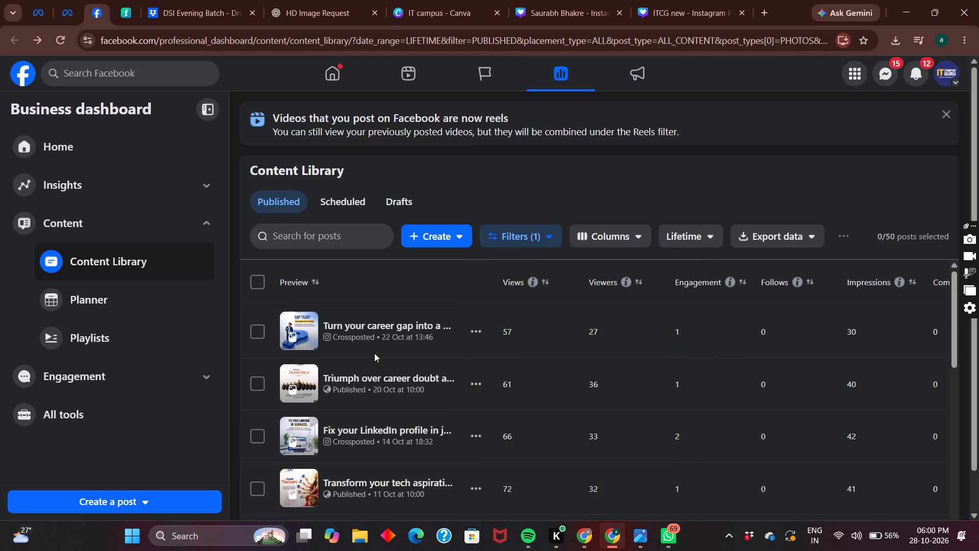
Open the 1 October "Level up your resume" photo post, expand its caption and copy the whole text including hashtags.
scroll(374, 353, down, 4)
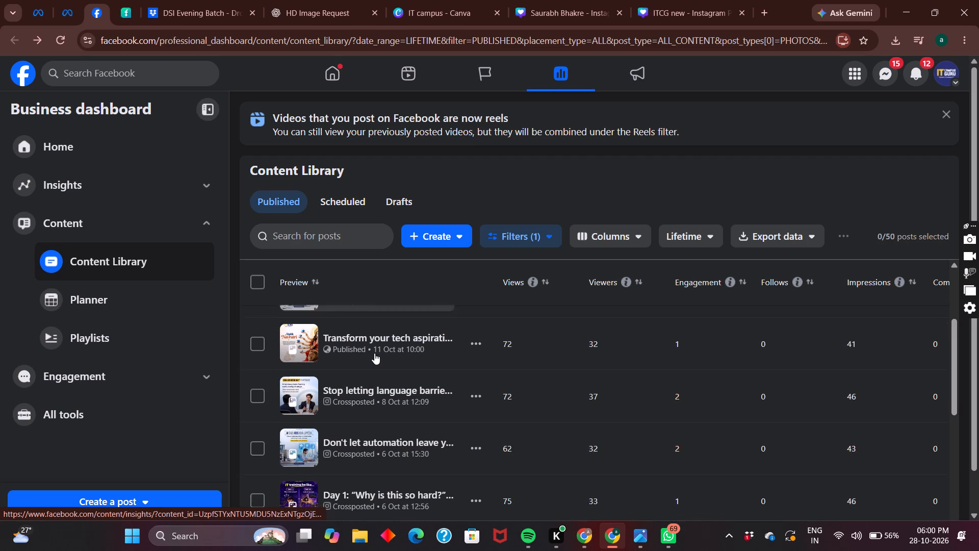
scroll(374, 353, down, 4)
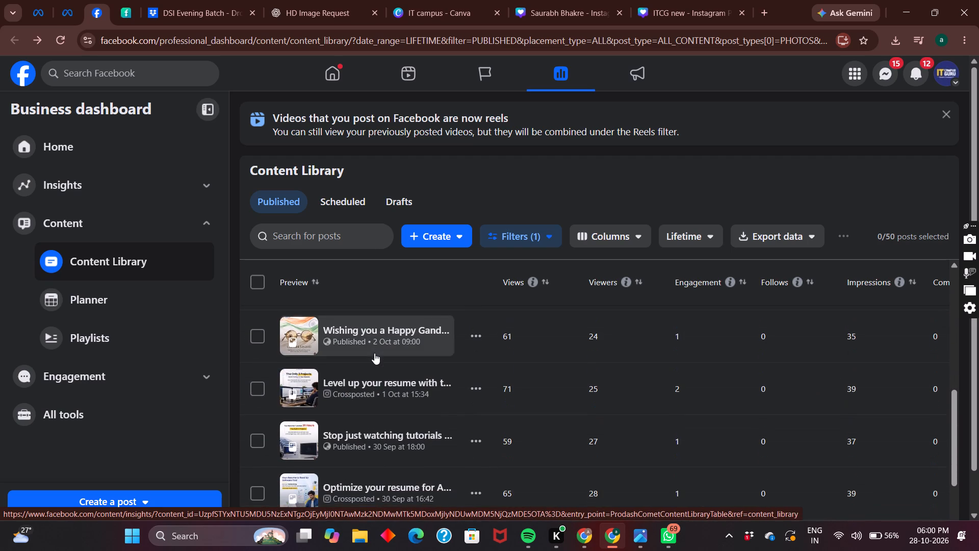
click(338, 381)
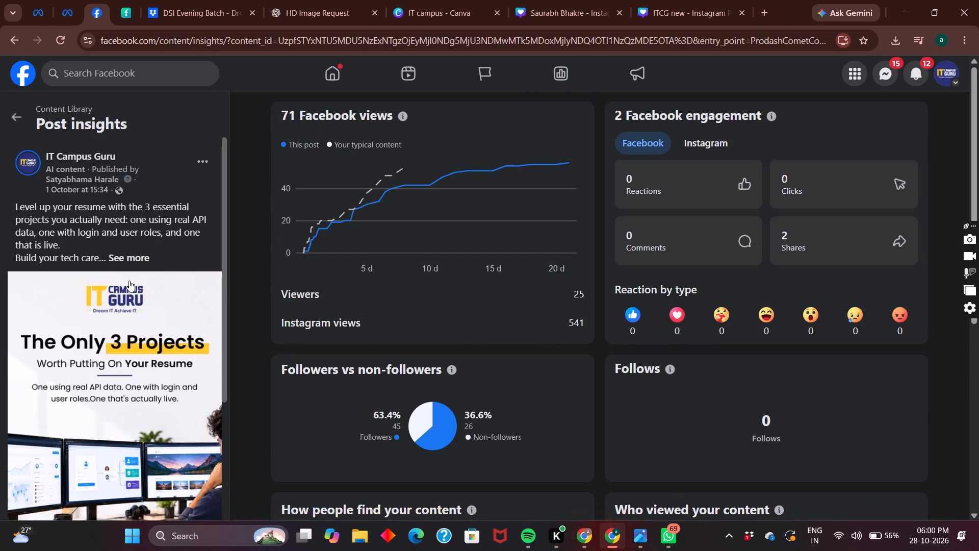
click(131, 258)
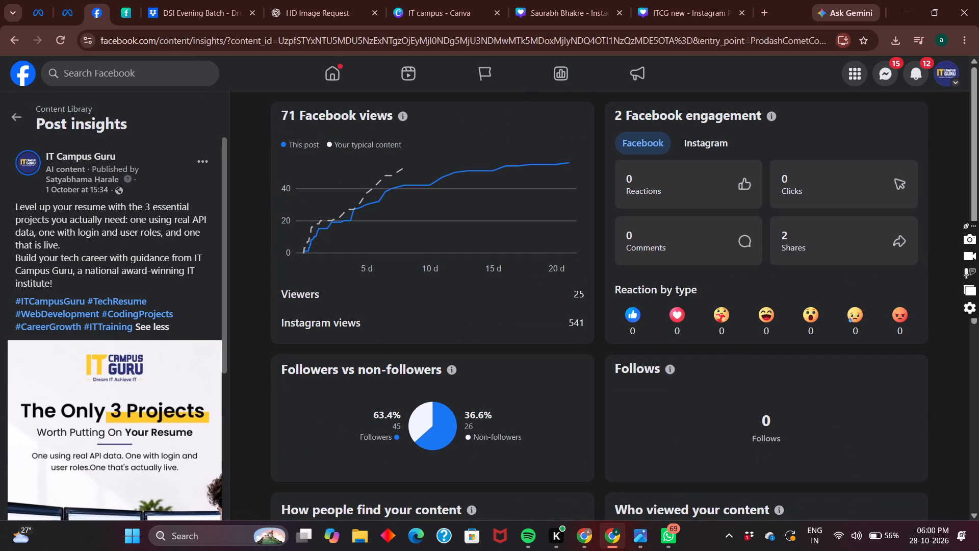
drag(13, 203, 72, 221)
drag(72, 221, 133, 328)
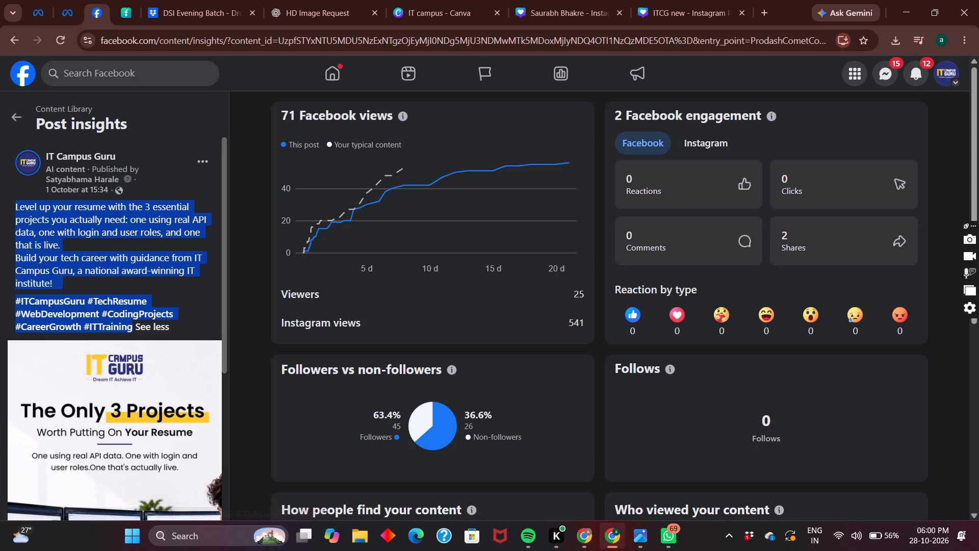
key(ctrl+c)
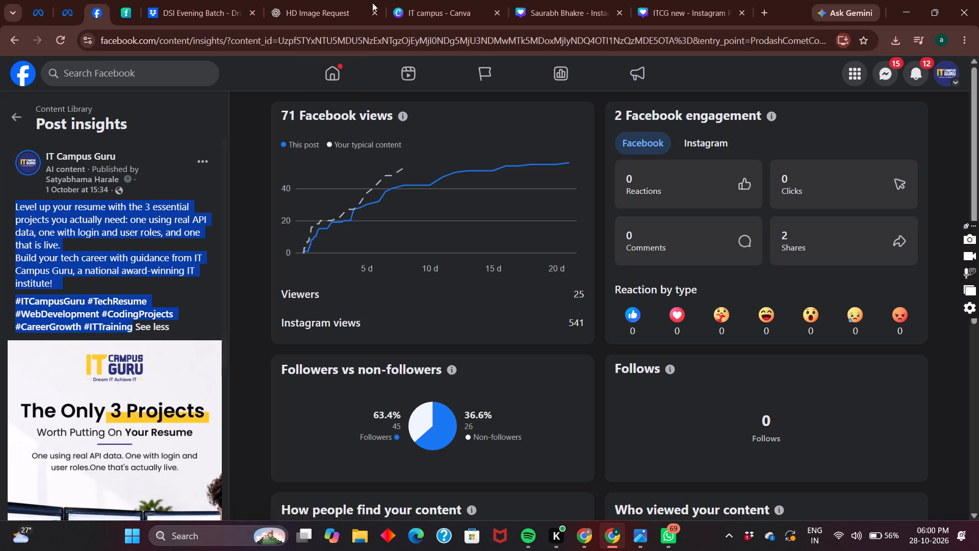
Paste the copied "Level up your resume" caption into the "3 Projects" post's text in Meta Business Suite, adding a blank line before the hashtags.
click(30, 7)
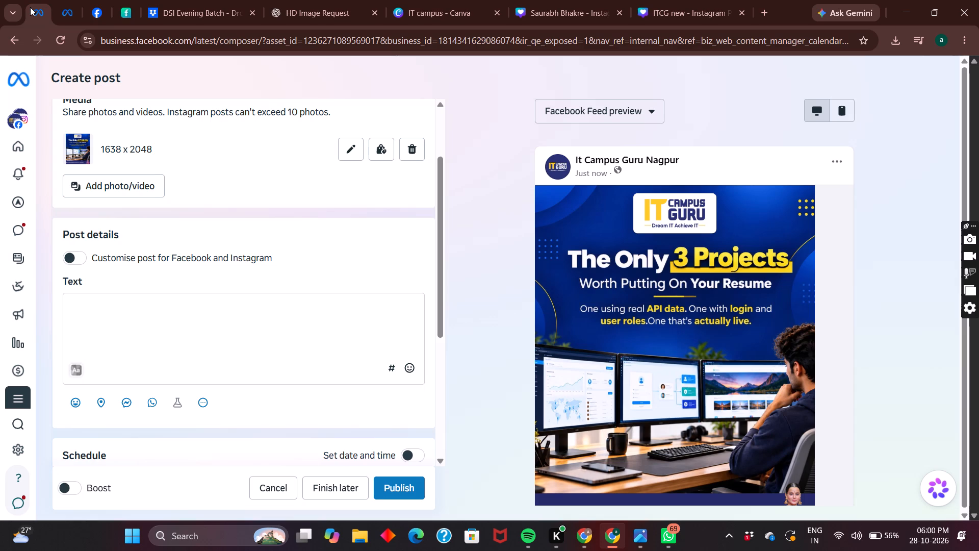
click(130, 325)
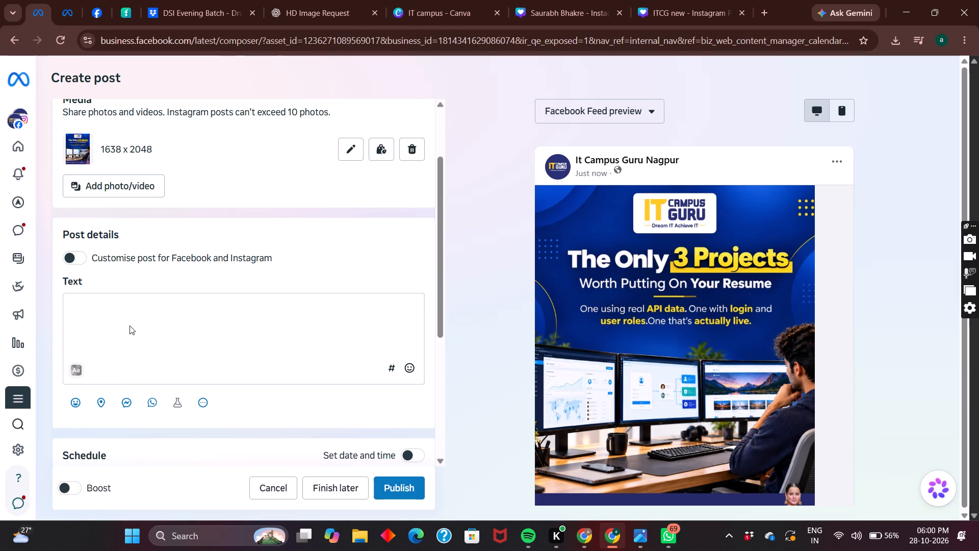
key(ctrl+v)
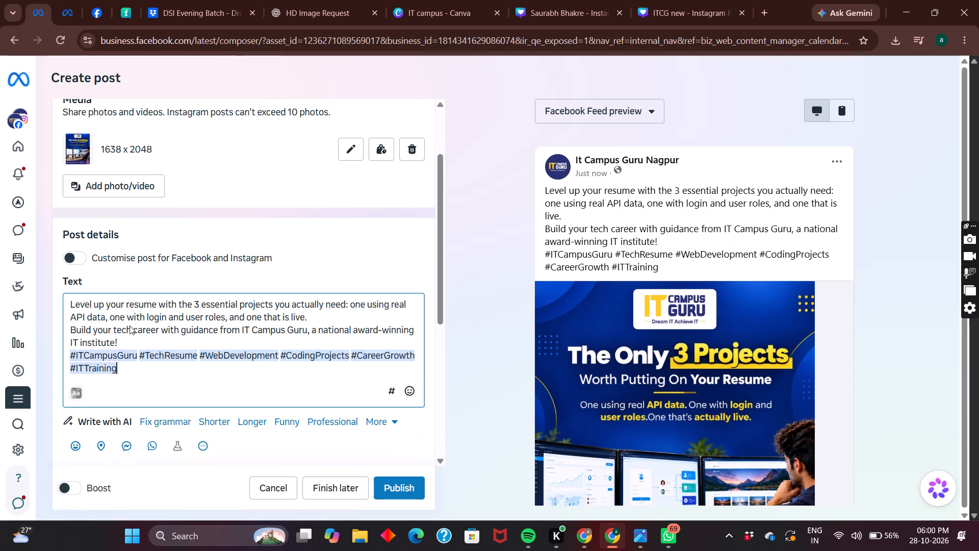
scroll(130, 325, up, 1)
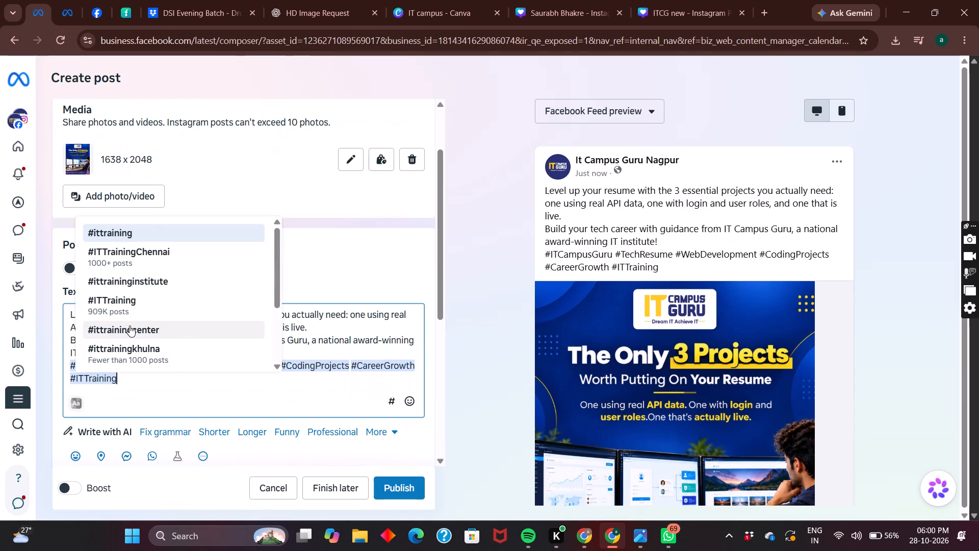
scroll(185, 407, down, 1)
click(178, 393)
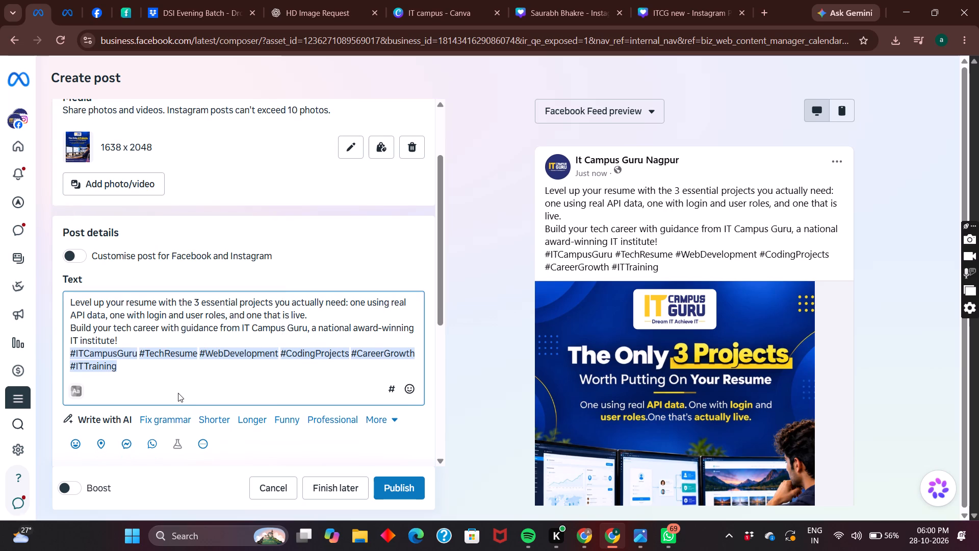
click(128, 342)
key(shift+Return)
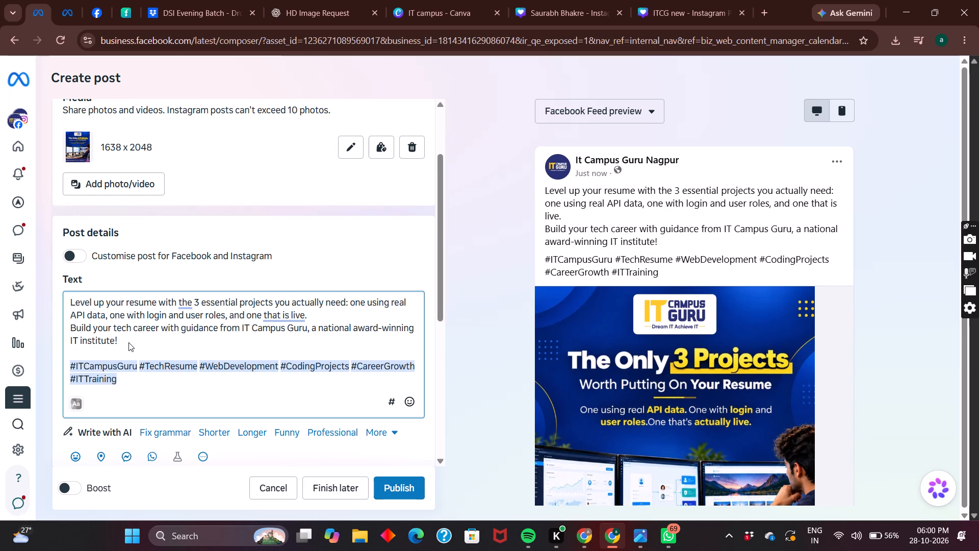
Review the post's settings and Facebook feed preview, and publish it to It Campus Guru Nagpur and itcampusgurunagpur.
scroll(128, 342, down, 3)
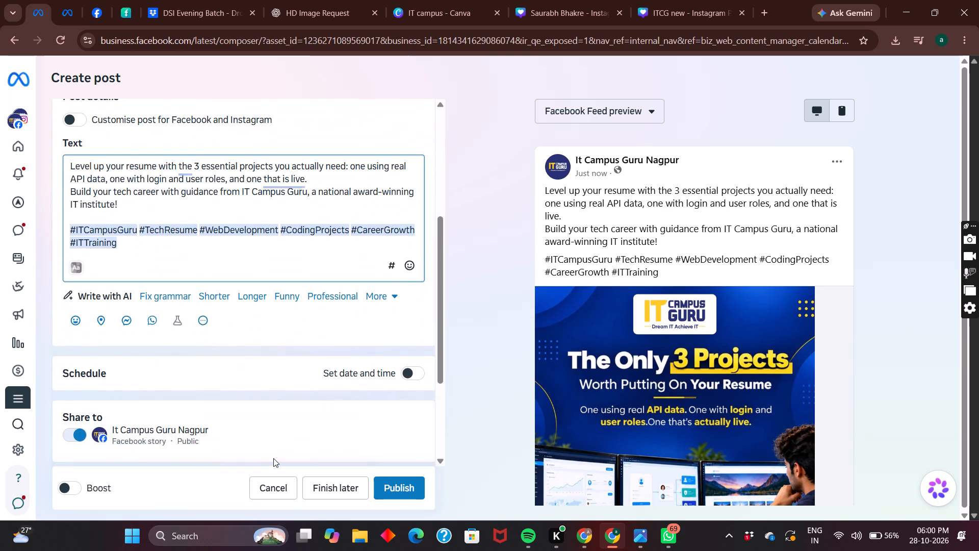
scroll(278, 398, down, 5)
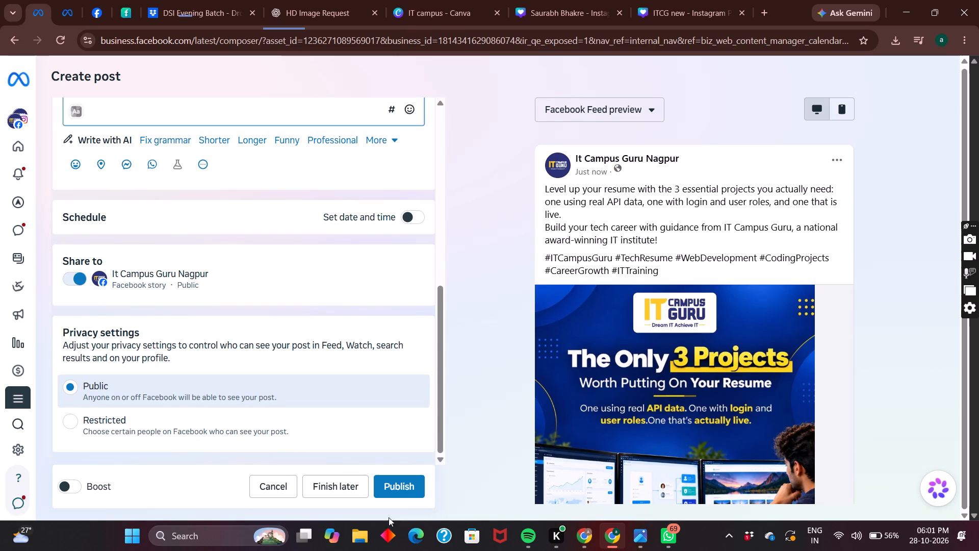
scroll(647, 390, down, 1)
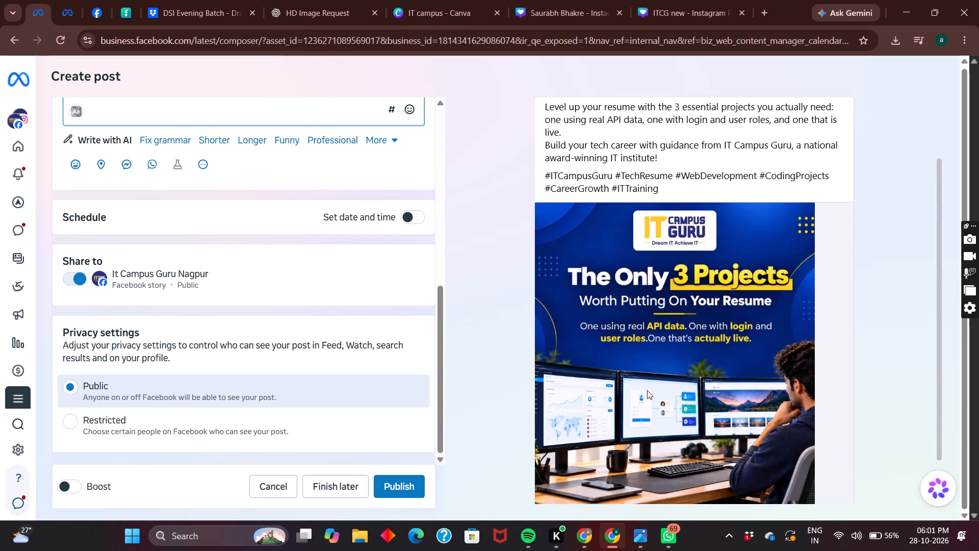
scroll(647, 390, down, 2)
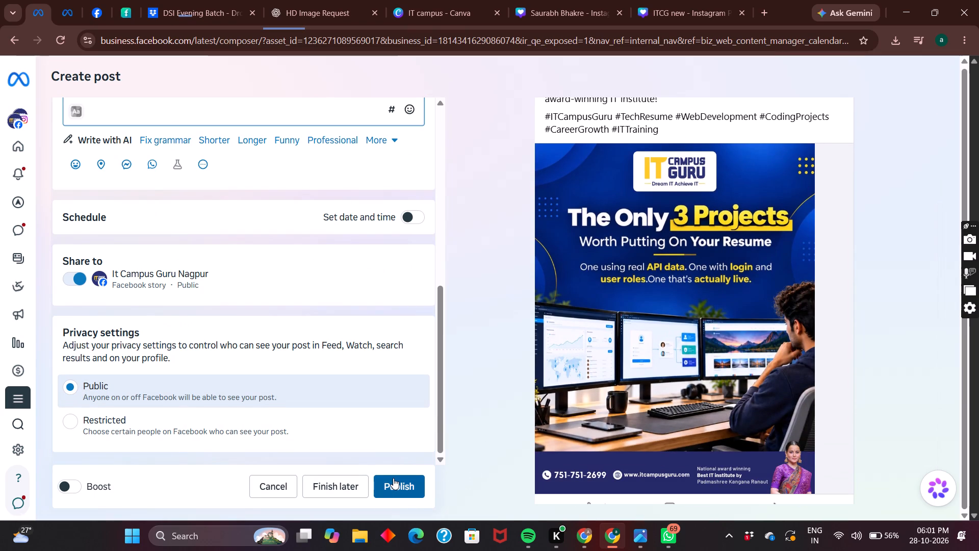
scroll(348, 372, up, 7)
scroll(348, 372, down, 1)
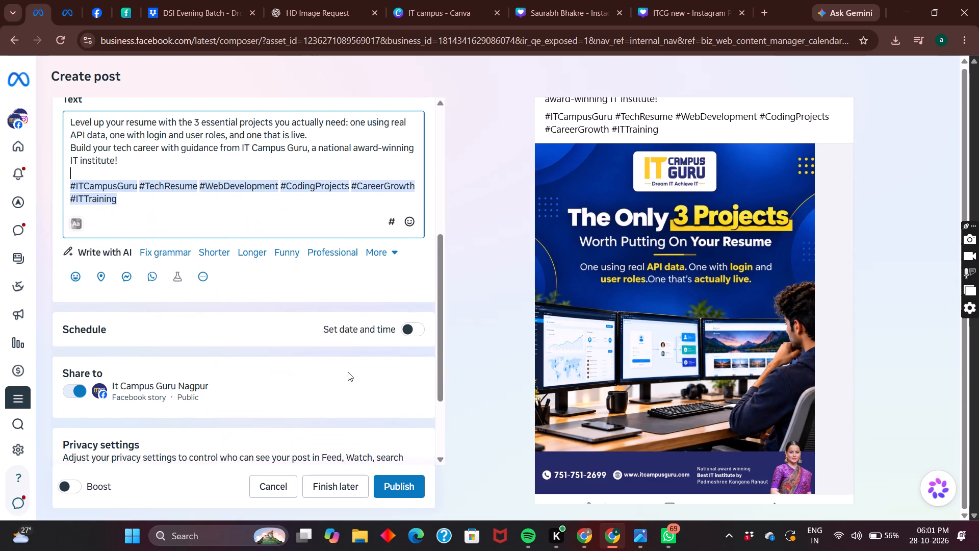
scroll(348, 372, down, 1)
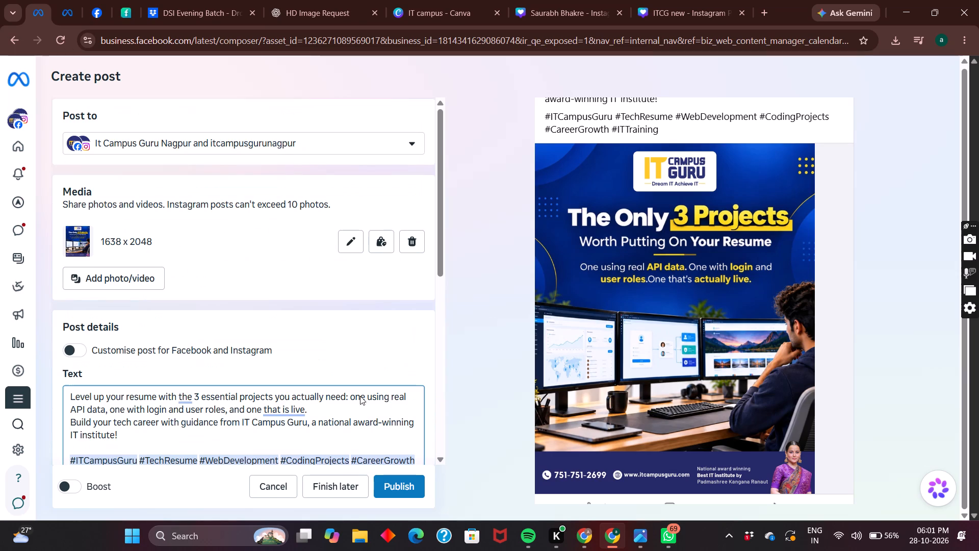
click(398, 484)
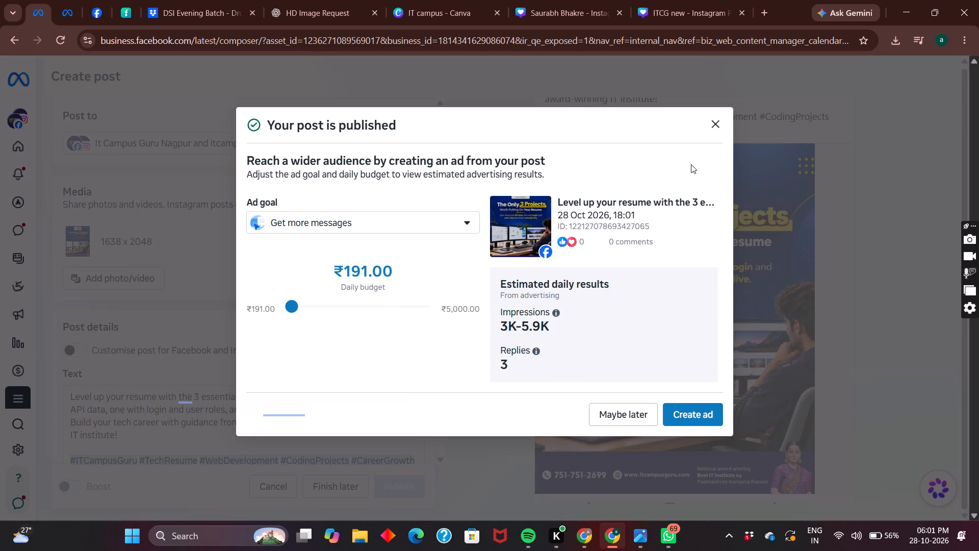
Dismiss the offer to create an ad from the published post and check Wed 28's entries in the Planner.
click(712, 127)
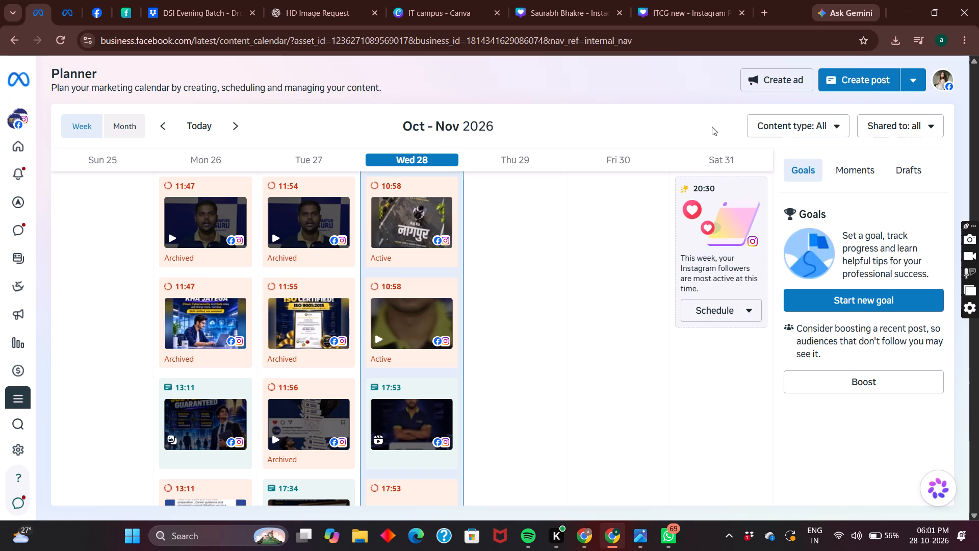
scroll(712, 127, down, 1)
scroll(375, 262, down, 3)
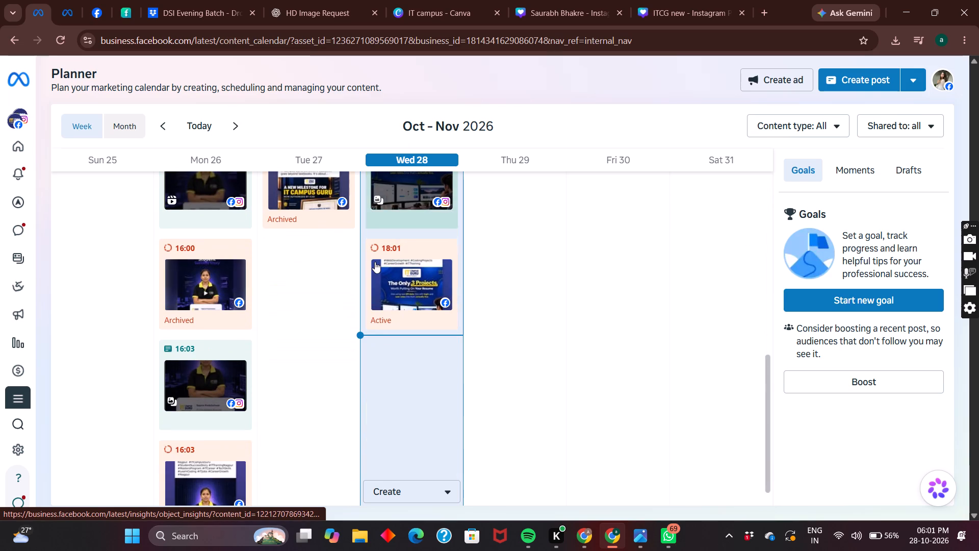
scroll(375, 262, down, 3)
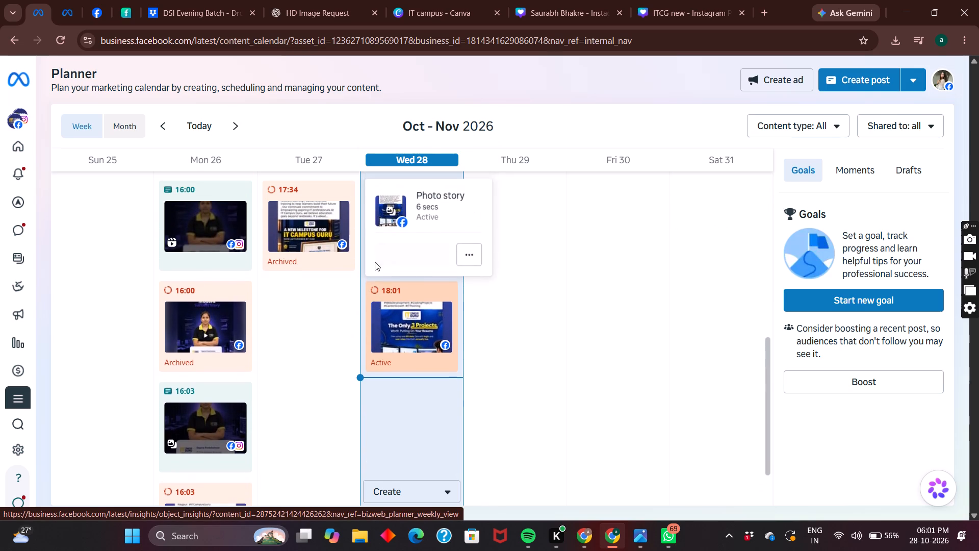
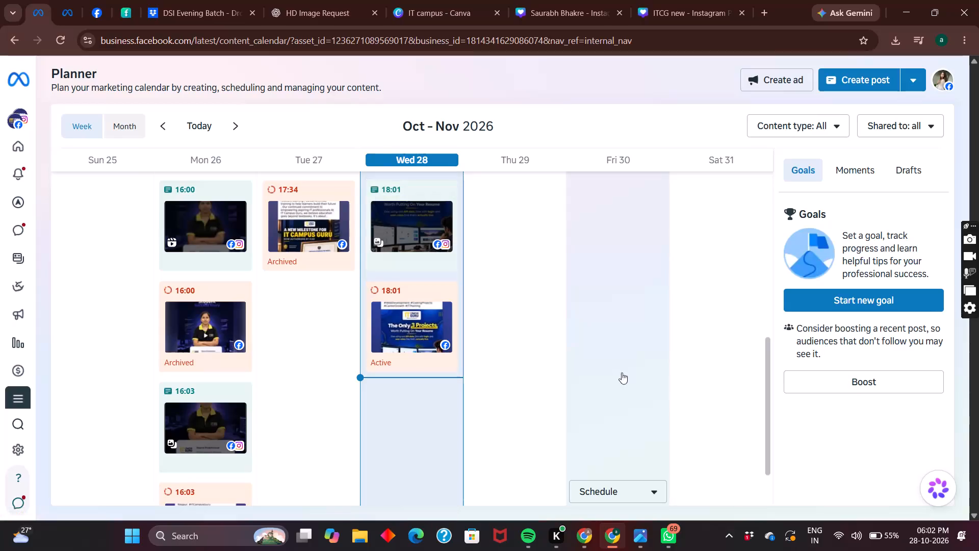
Switch to the ITCG new design in Canva and look through its pages, examining the student success post on page 5.
click(579, 0)
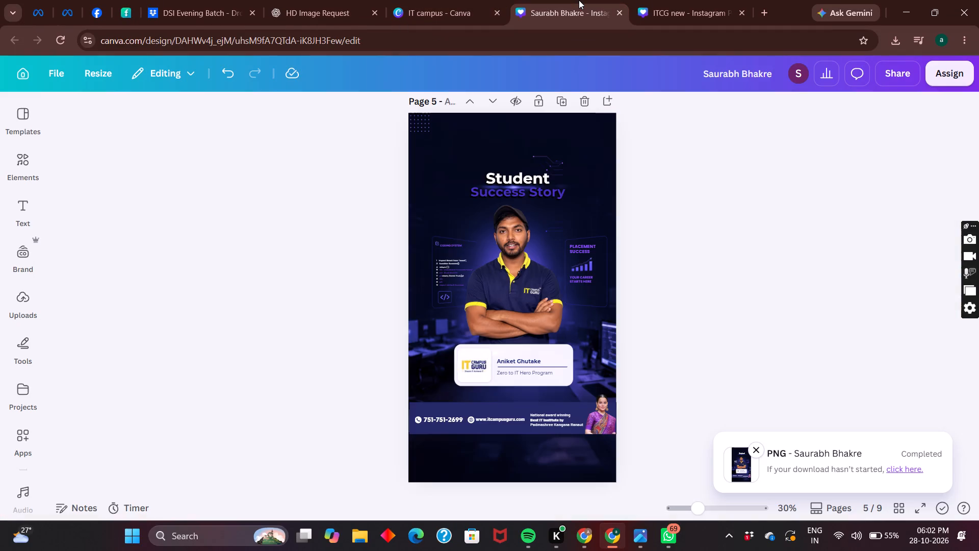
click(694, 1)
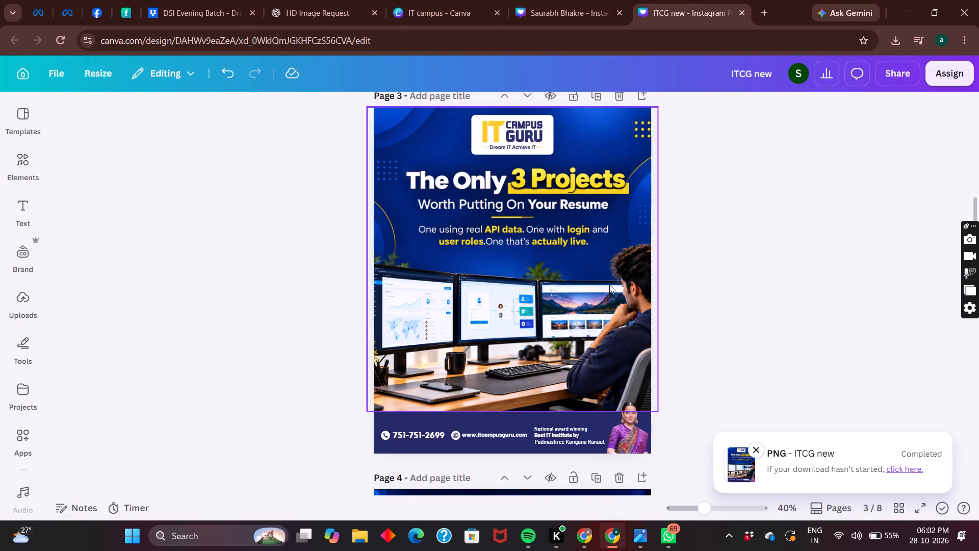
scroll(609, 285, down, 11)
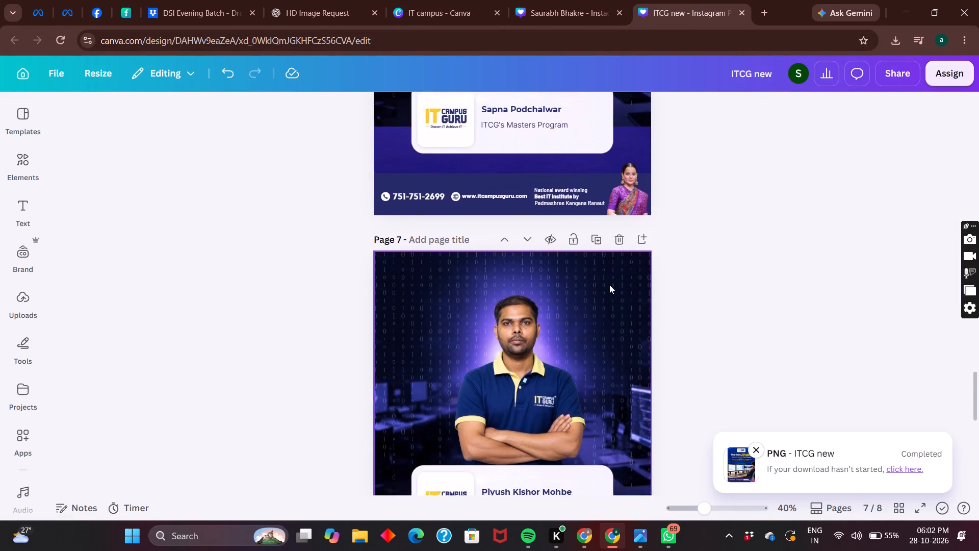
scroll(609, 285, down, 2)
scroll(609, 285, up, 11)
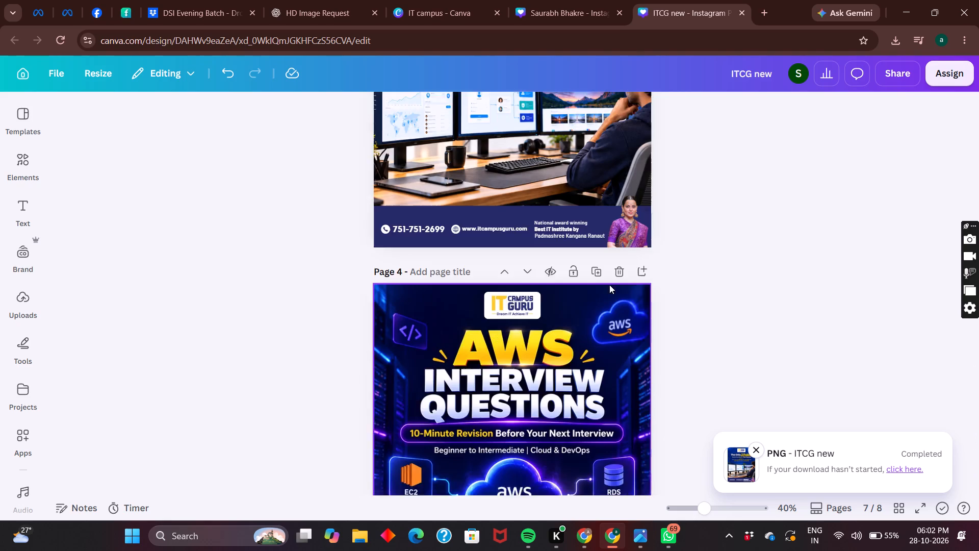
scroll(609, 285, down, 3)
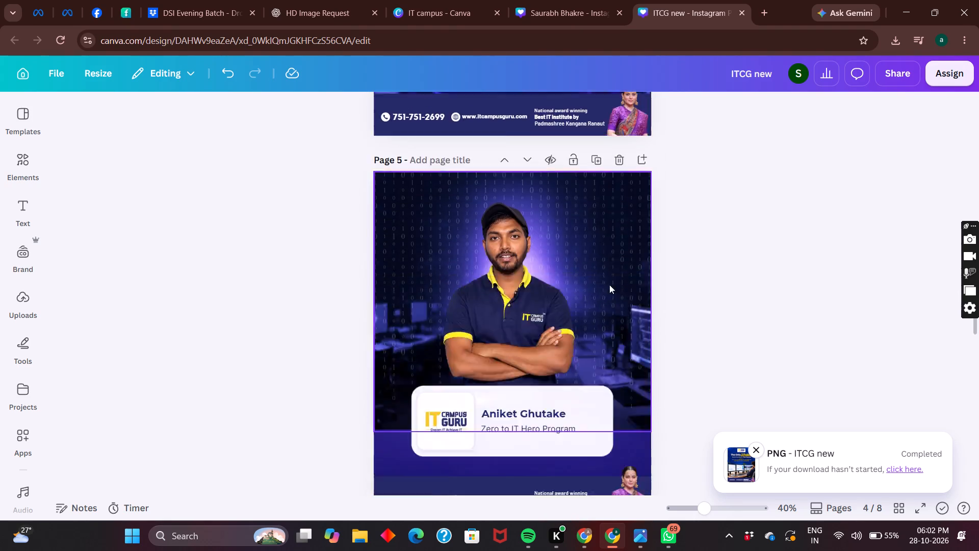
scroll(609, 285, down, 2)
click(609, 285)
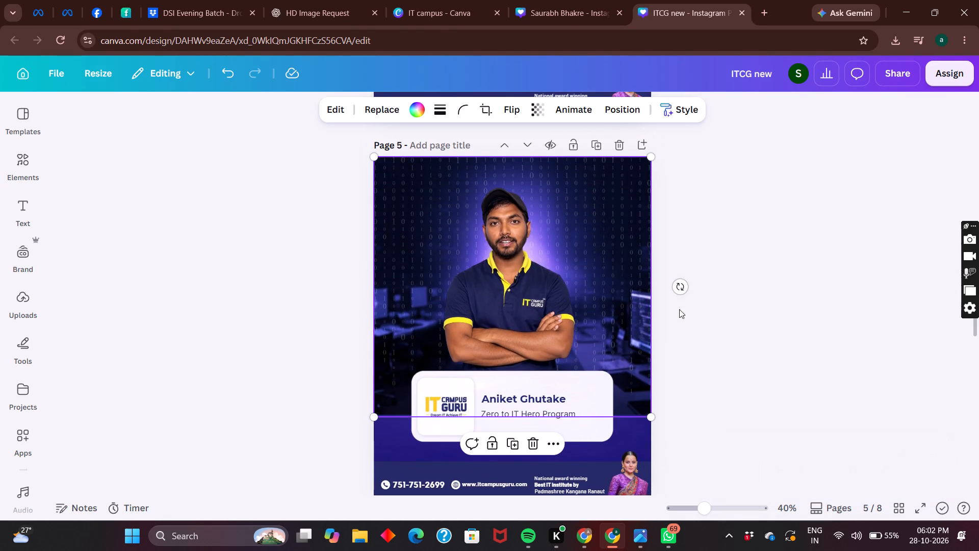
click(713, 349)
scroll(714, 311, down, 1)
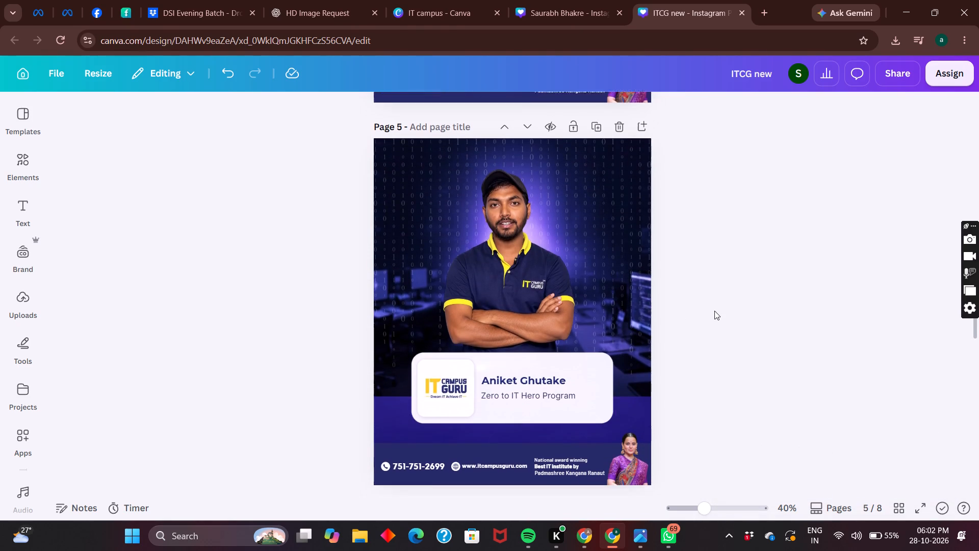
scroll(714, 311, down, 1)
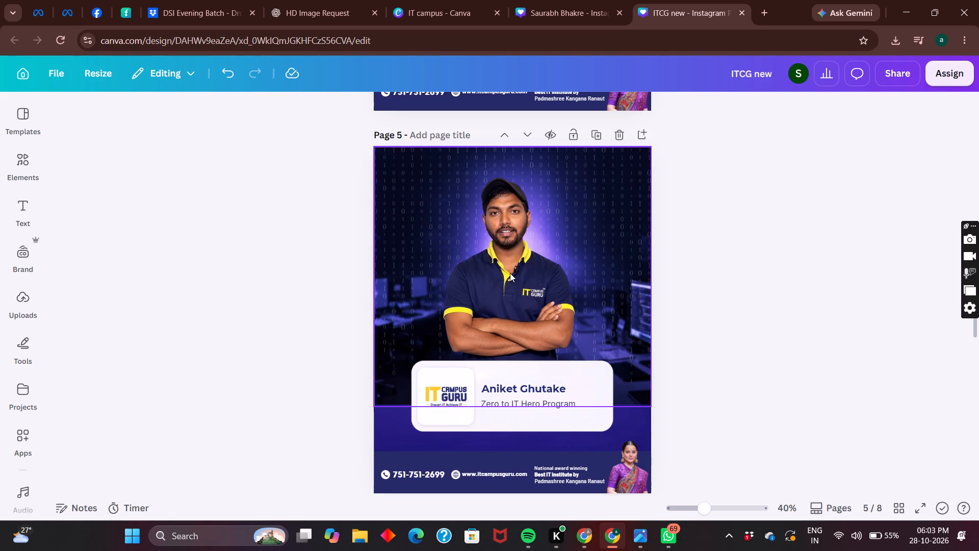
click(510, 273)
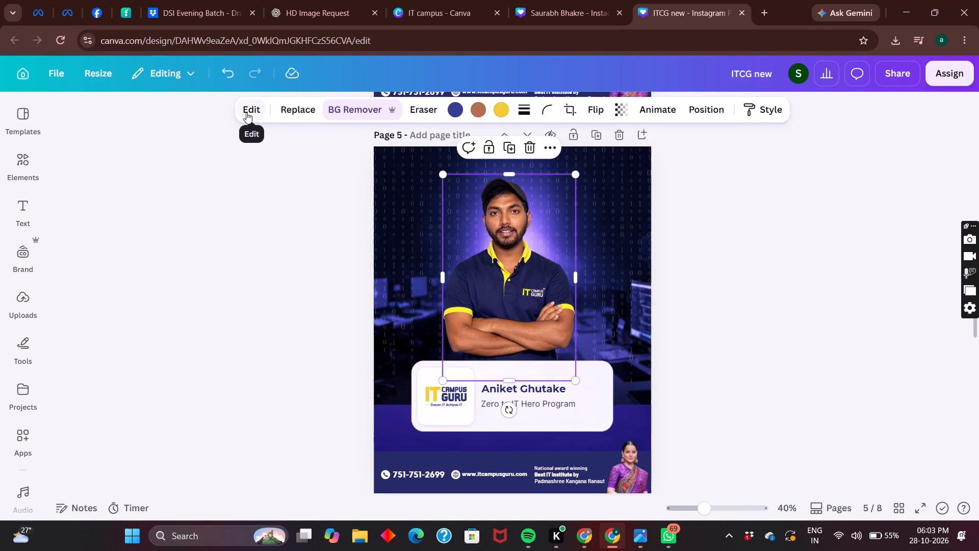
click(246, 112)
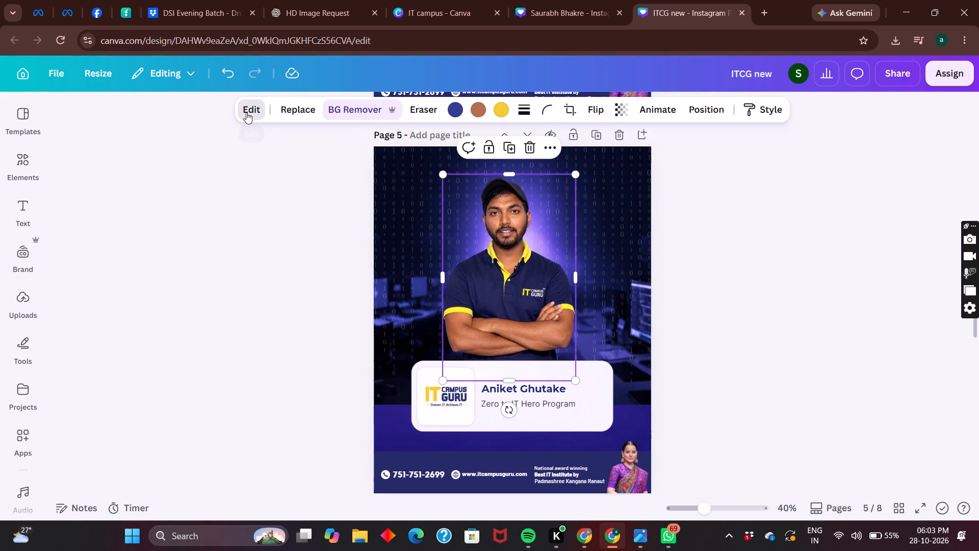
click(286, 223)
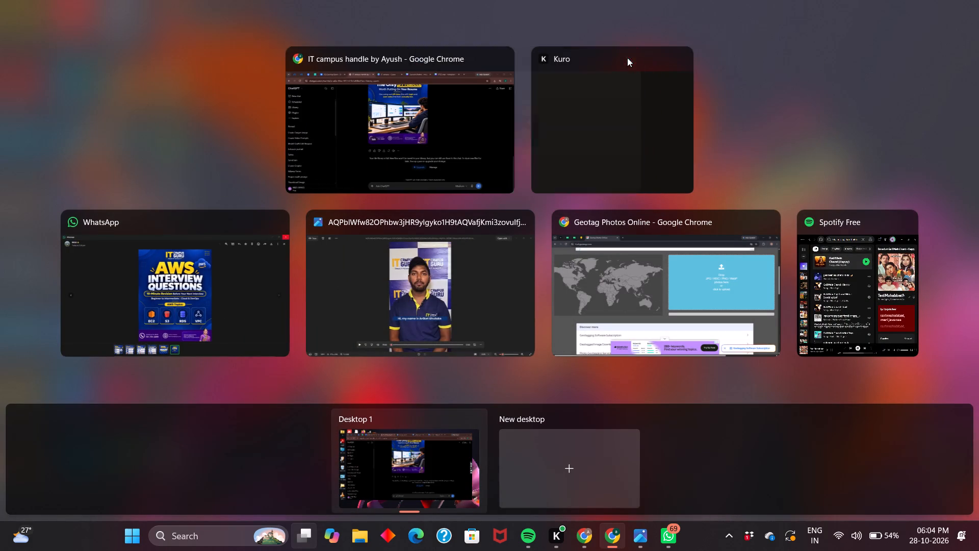
Switch to Facebook in Chrome, leave the "3 Projects" post insights and look through the published posts in the Content Library.
click(461, 102)
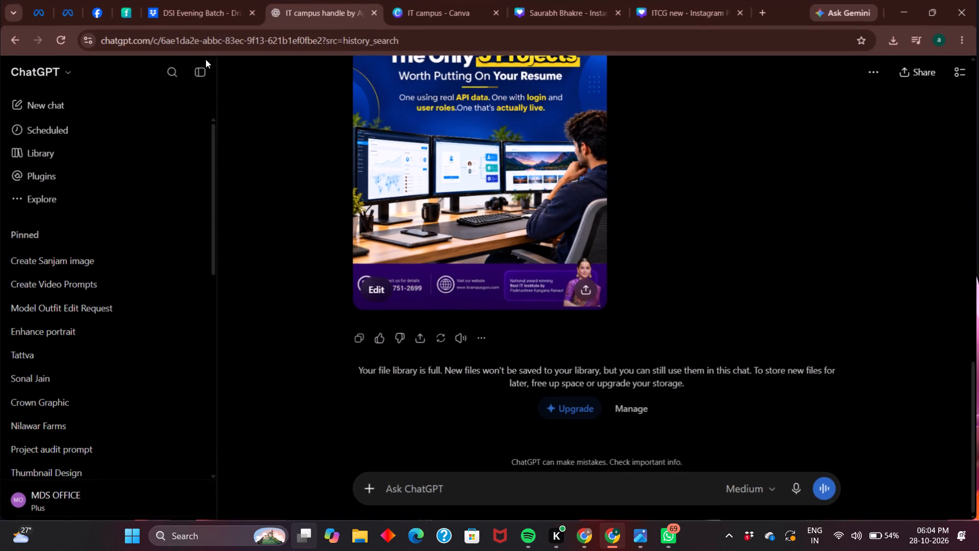
click(59, 5)
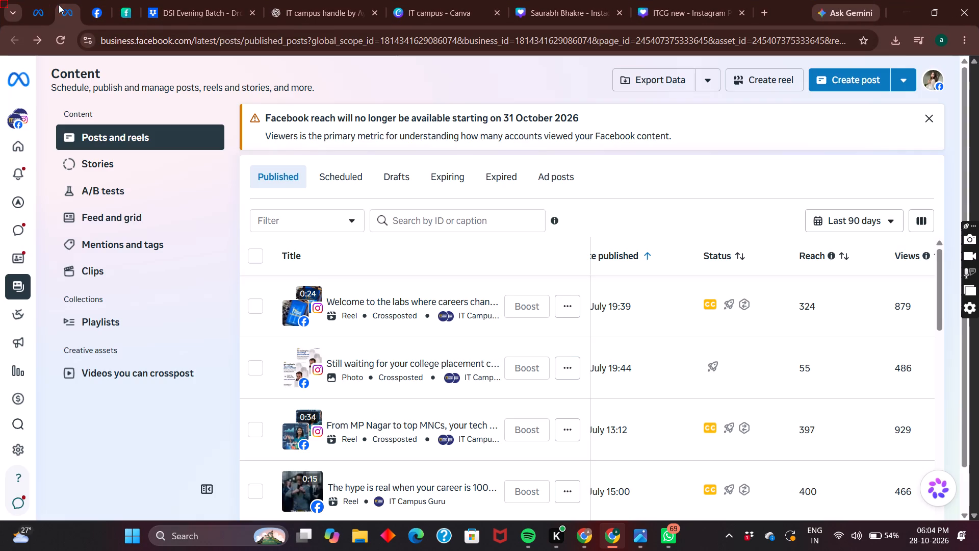
click(28, 13)
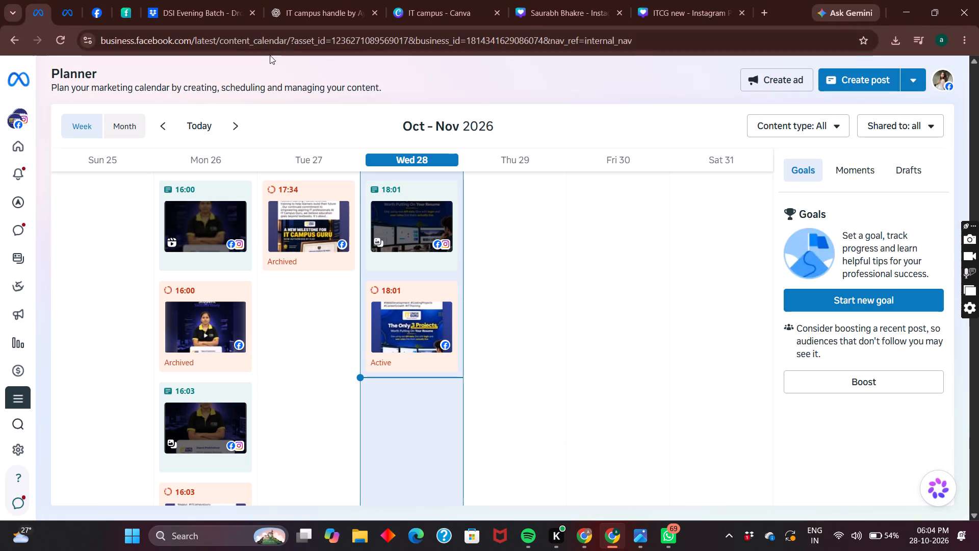
click(98, 7)
scroll(234, 276, down, 1)
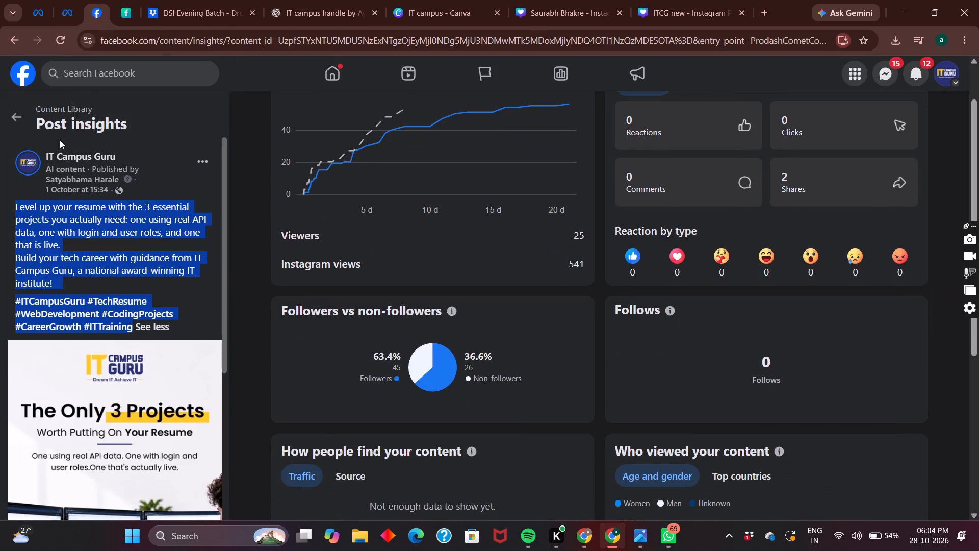
drag(20, 102, 13, 120)
click(13, 120)
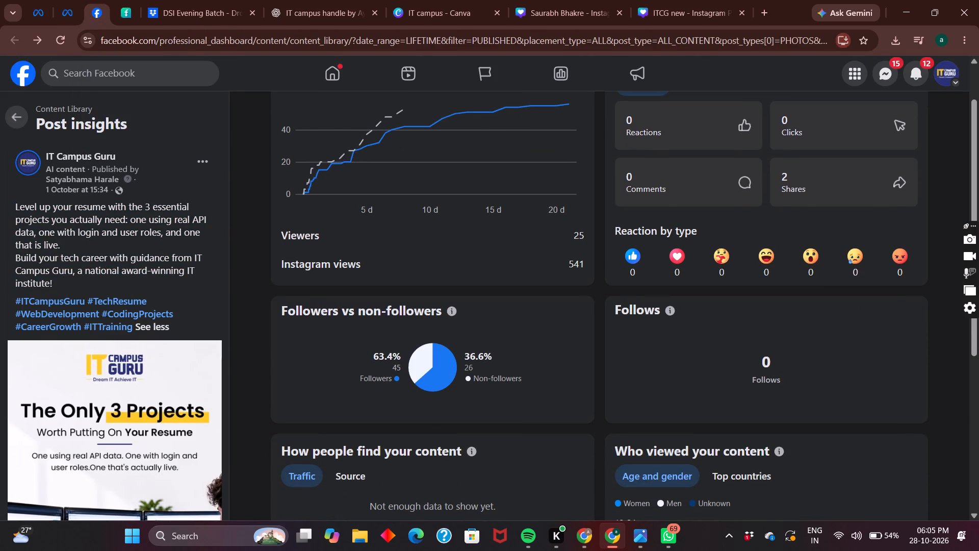
scroll(312, 352, down, 3)
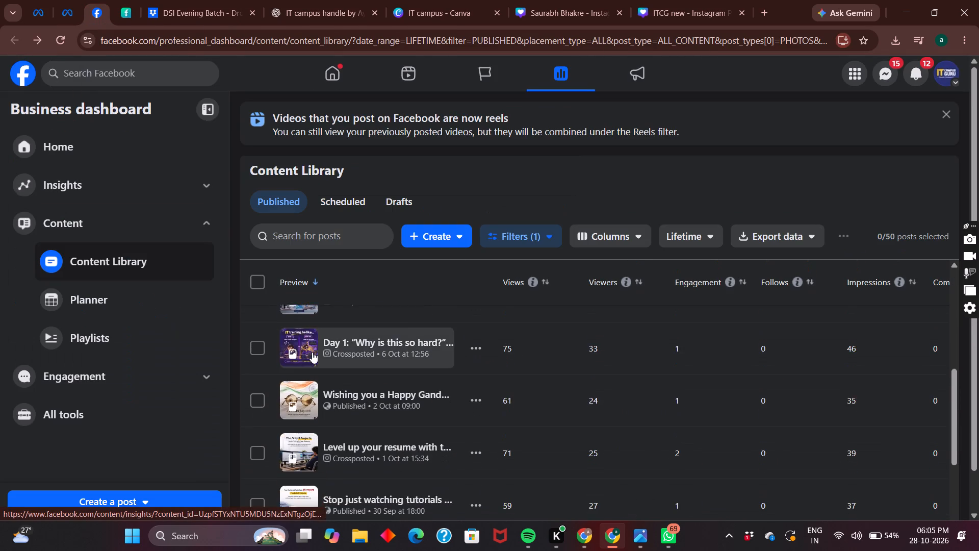
scroll(312, 352, down, 7)
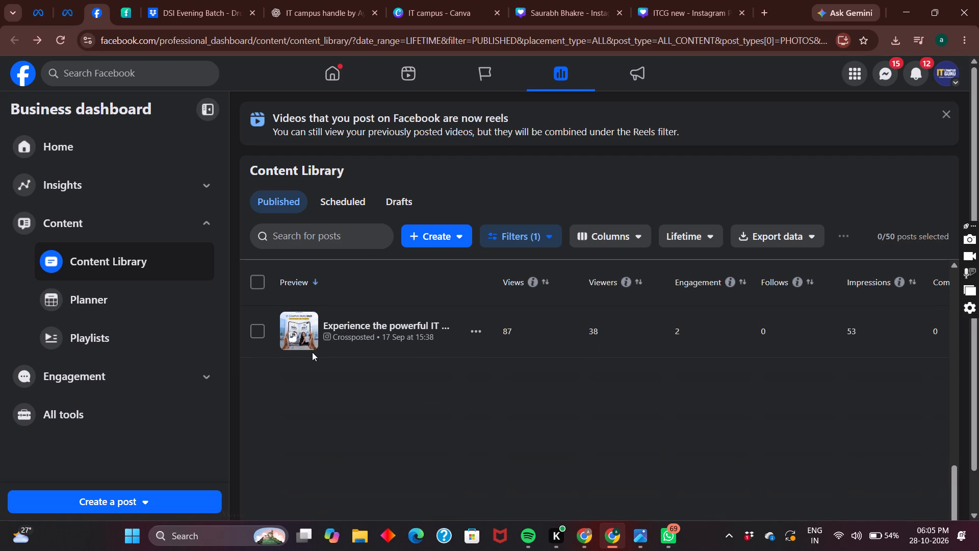
scroll(312, 352, down, 4)
scroll(312, 352, up, 10)
scroll(312, 352, down, 13)
scroll(312, 352, up, 11)
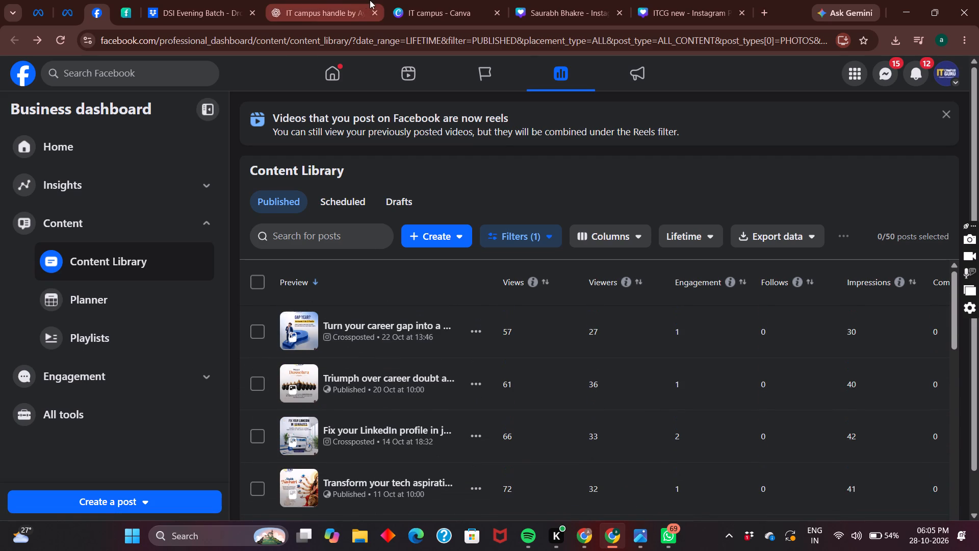
Switch to the ITCG new design in Canva and open the download options for the Zero to IT Hero Program student post on page 5.
click(561, 3)
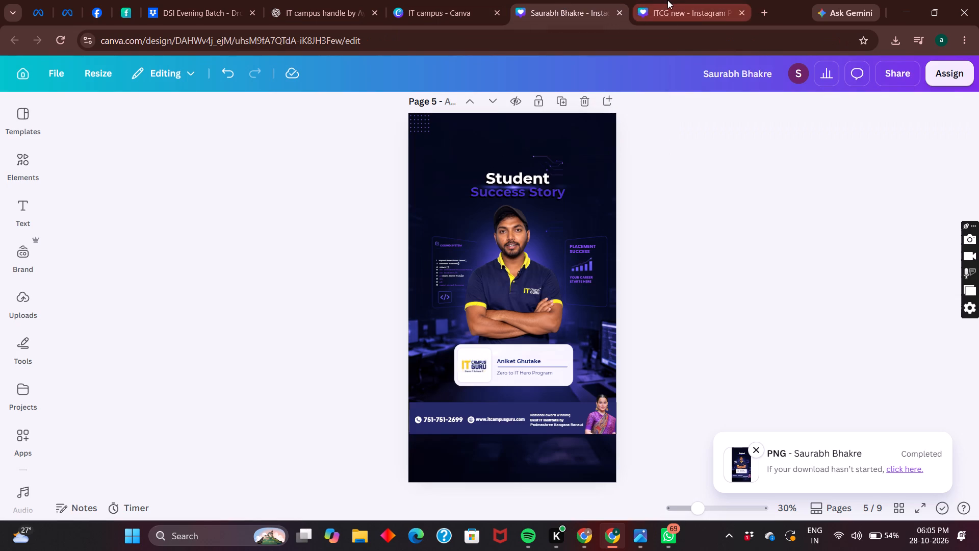
click(667, 0)
click(693, 303)
scroll(693, 303, down, 1)
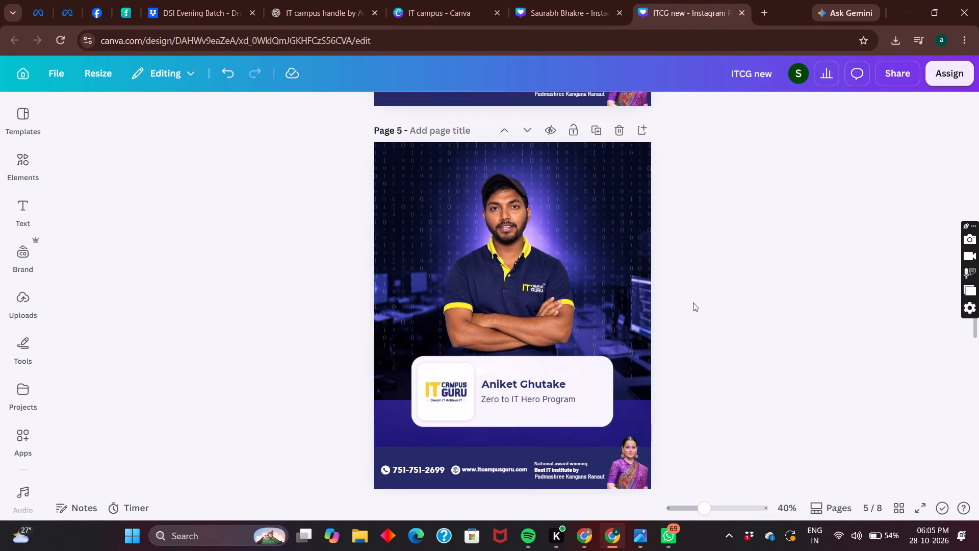
scroll(693, 303, down, 1)
click(607, 267)
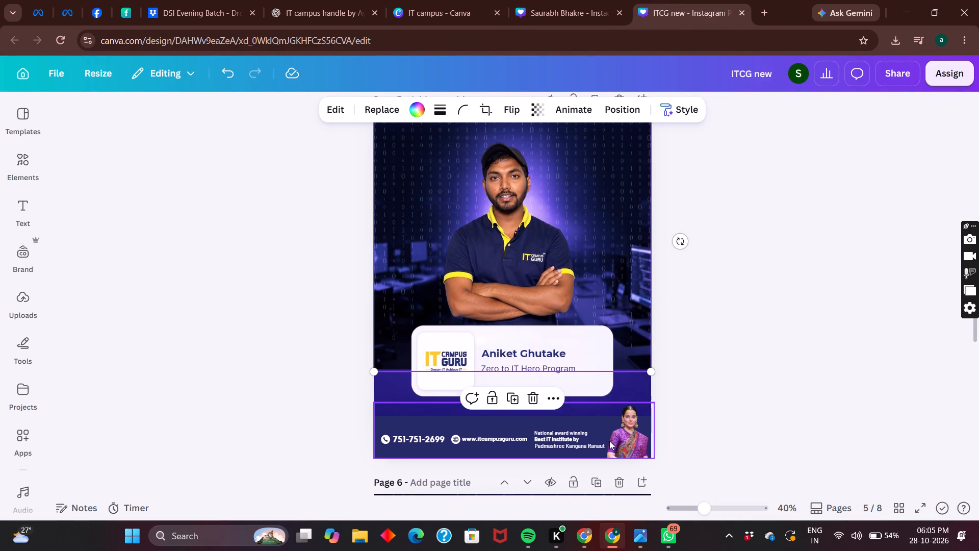
click(913, 202)
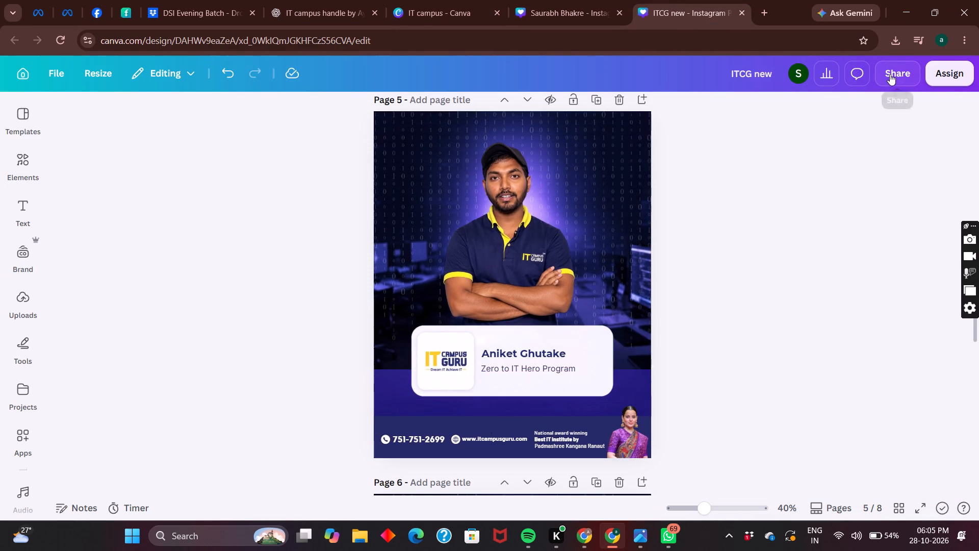
click(890, 74)
click(751, 375)
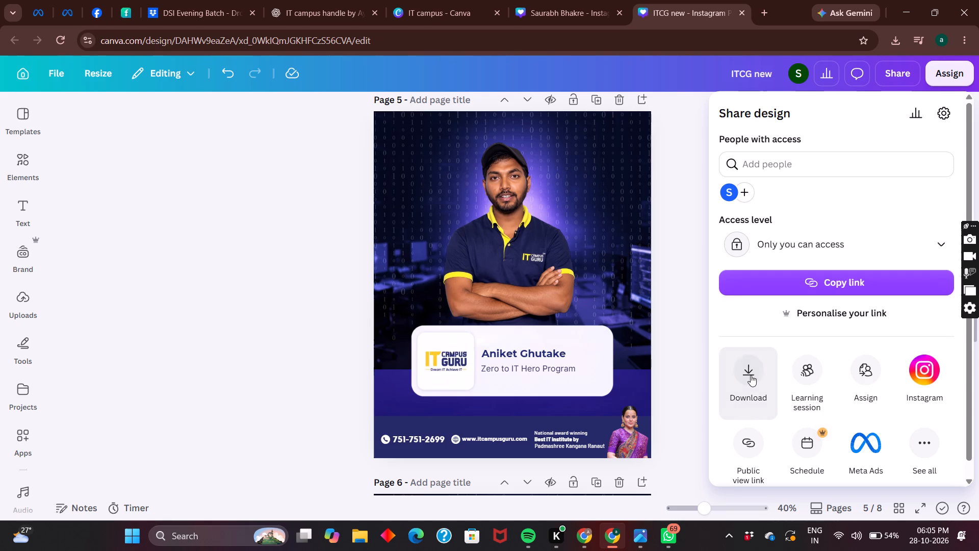
Download only page 5 of the ITCG new Canva design as a PNG and open the downloaded file in Photos.
click(852, 365)
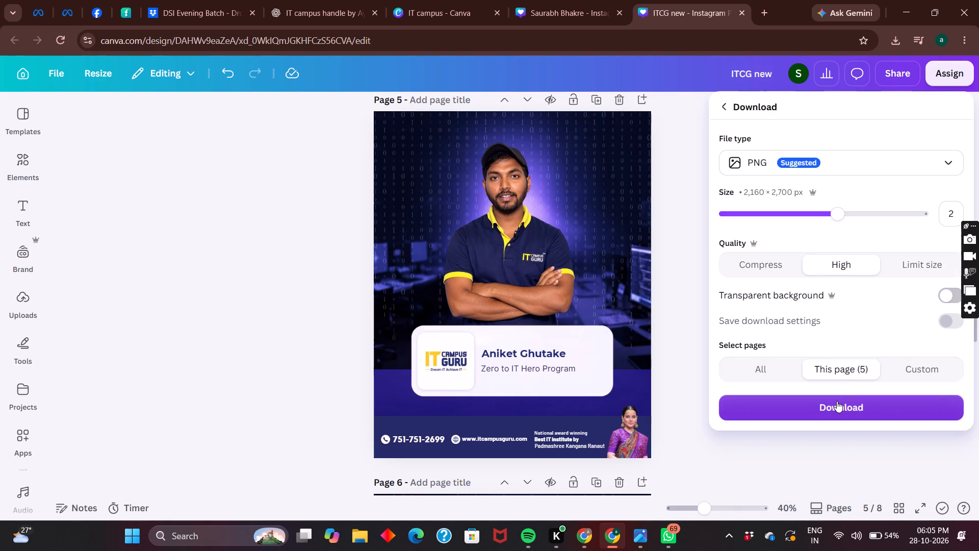
click(837, 401)
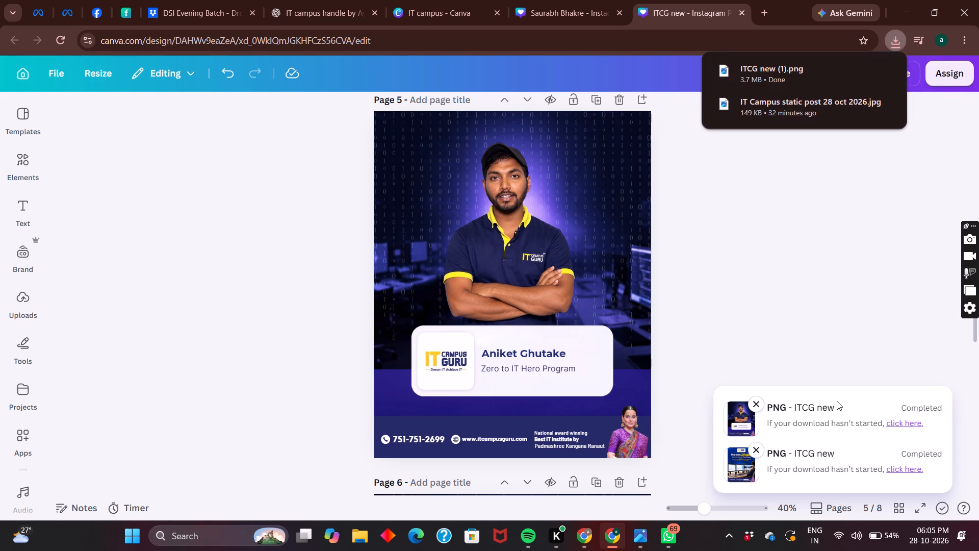
double_click(810, 60)
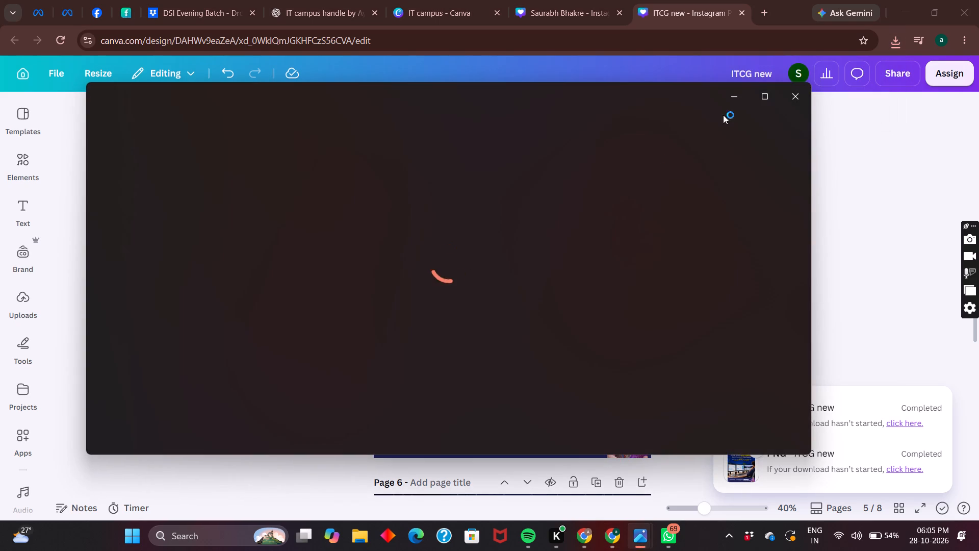
Save a copy of the image in Documents as "IT campus testimonial ststic post 28 oct 2026" in PNG format, copying the file name before saving.
click(277, 99)
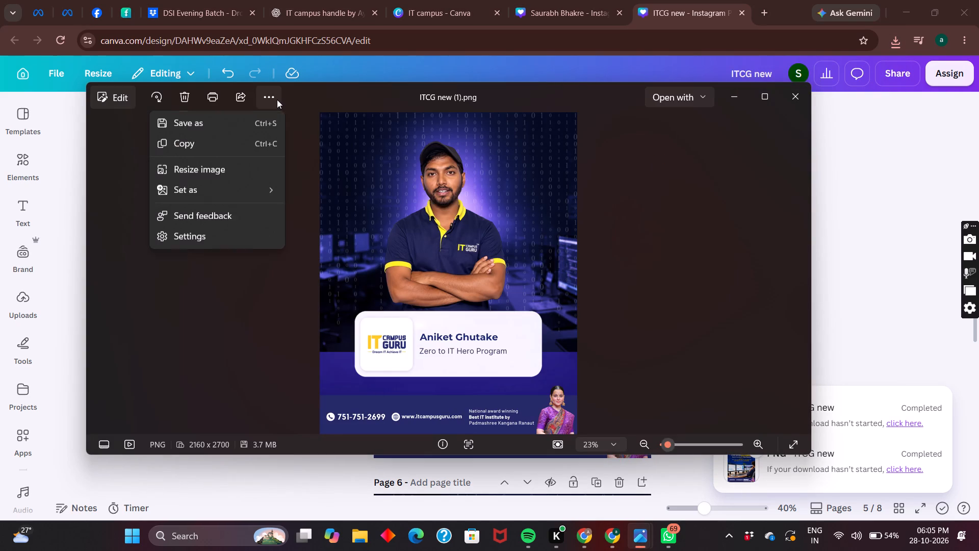
click(195, 121)
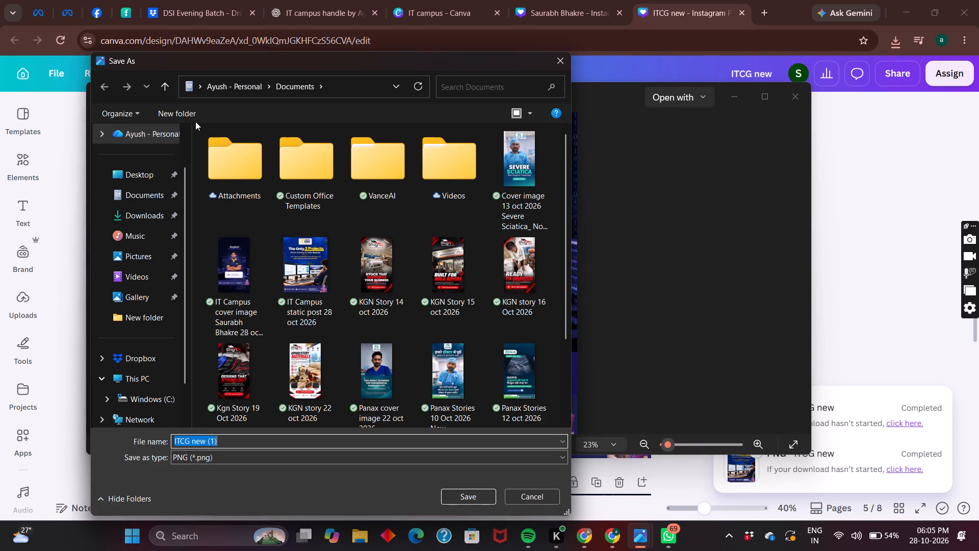
key(BackSpace)
key(BackSpace)
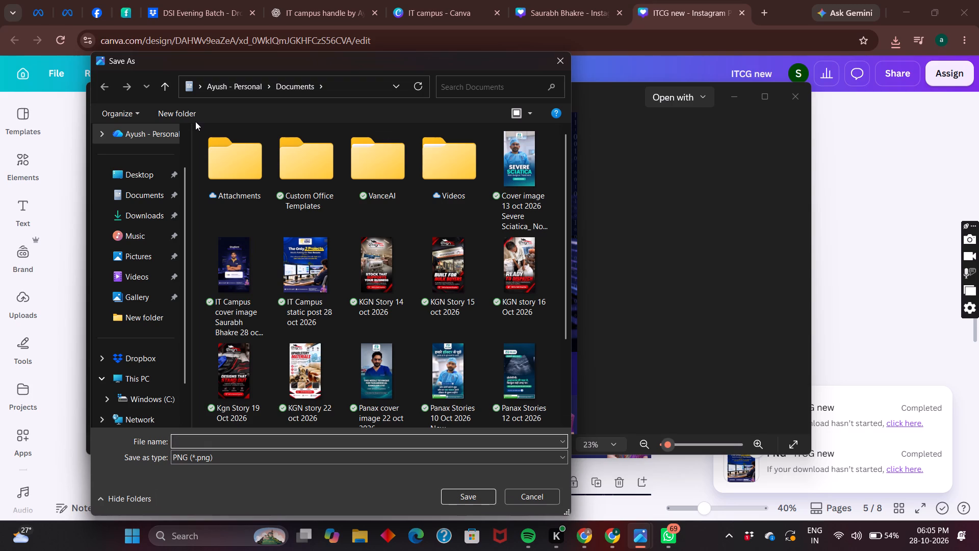
text(IT campus)
key(space)
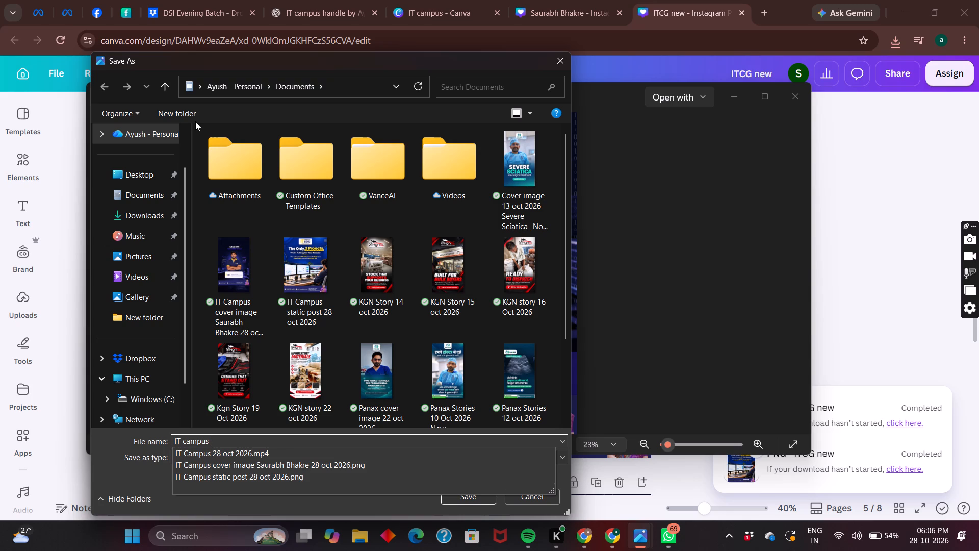
text(secon)
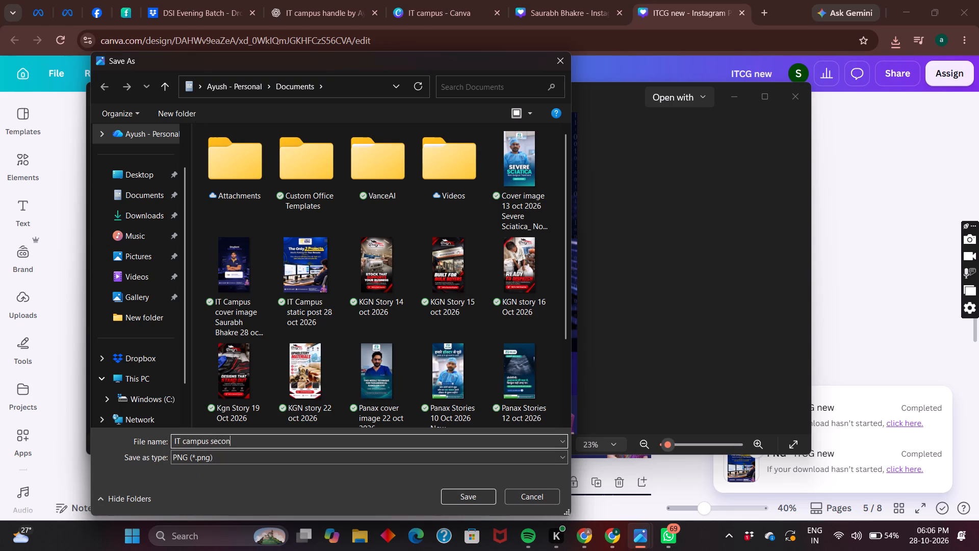
key(BackSpace)
key(BackSpace)
key(BackSpace)
key(BackSpace)
key(BackSpace)
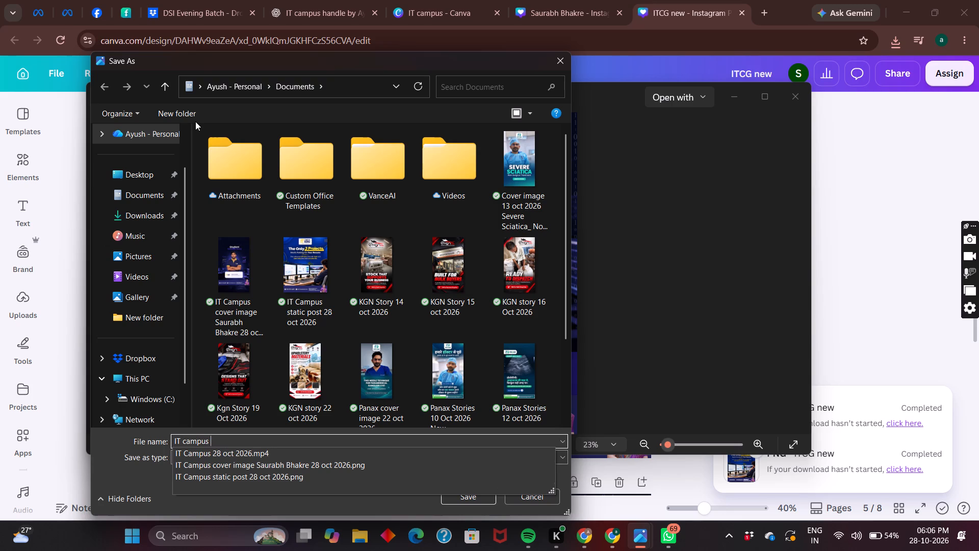
text(name)
key(space)
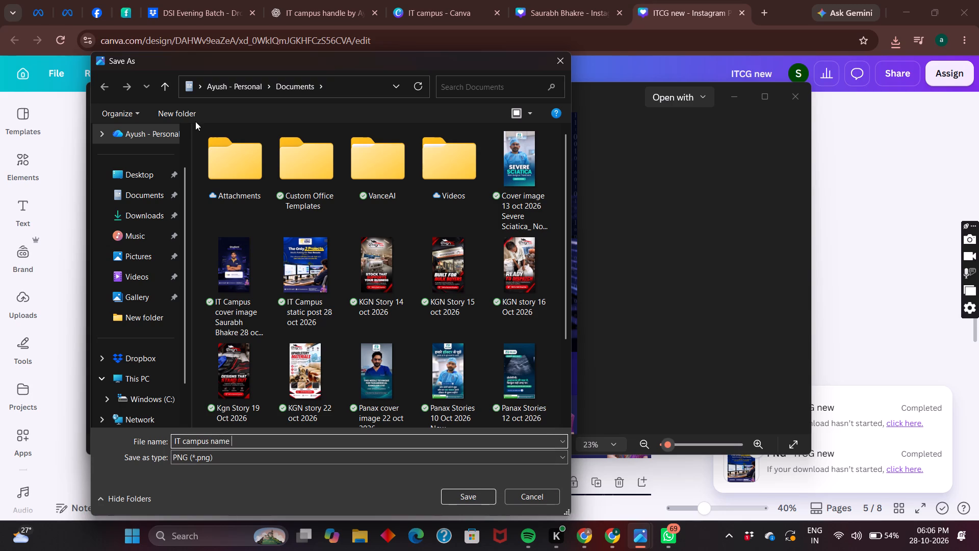
text(ststic post)
key(space)
click(227, 437)
click(230, 440)
key(BackSpace)
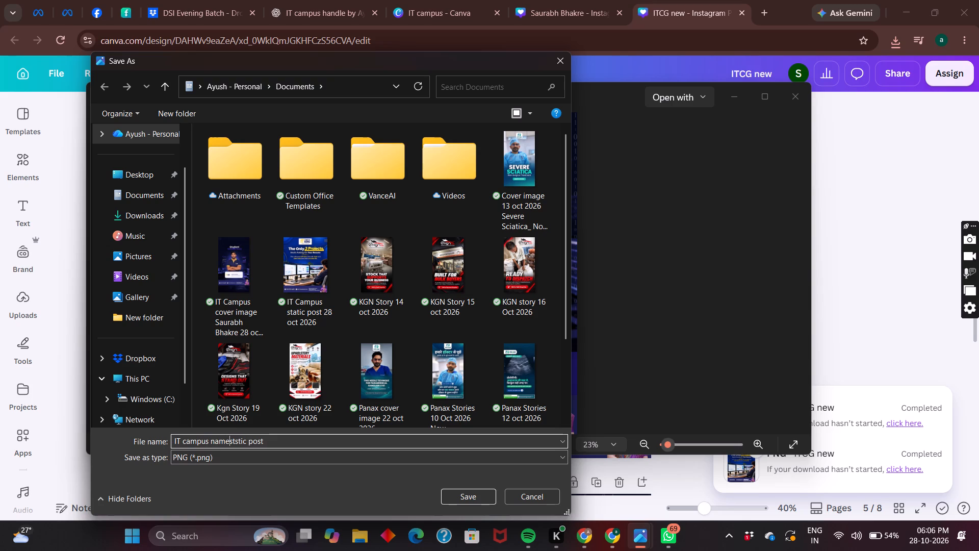
key(BackSpace)
key(BackSpace)
key(BackSpace)
key(BackSpace)
text(testimonial)
key(space)
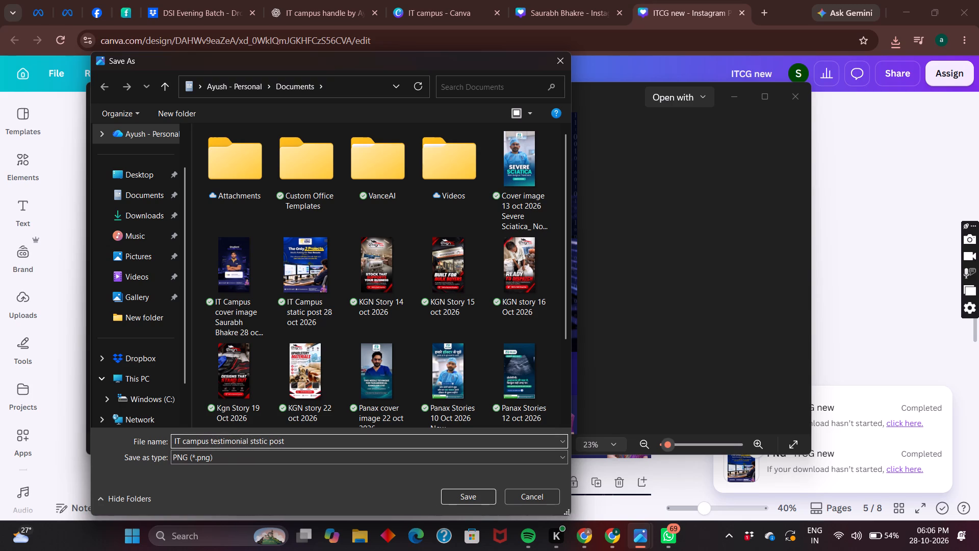
click(301, 442)
text(28 oct 2026)
key(ctrl+a)
key(ctrl+c)
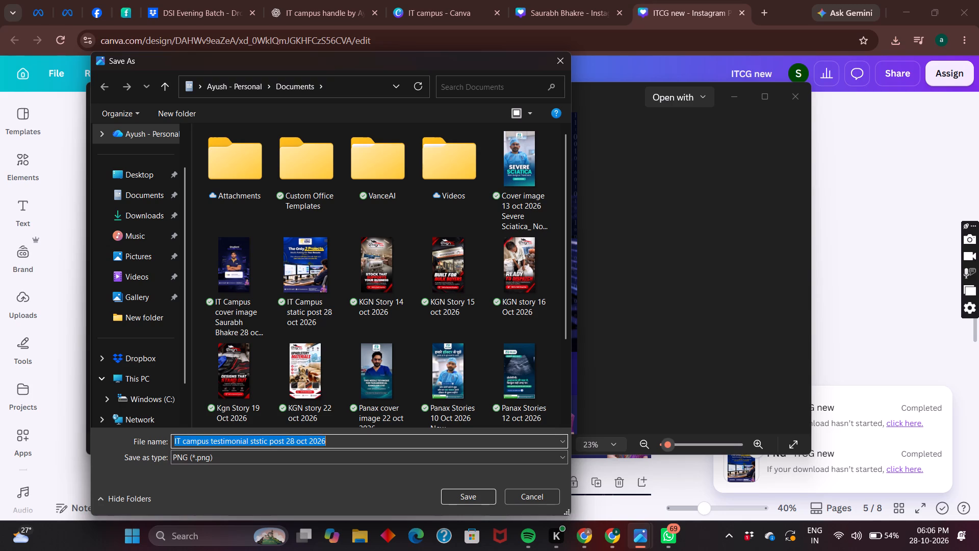
key(Return)
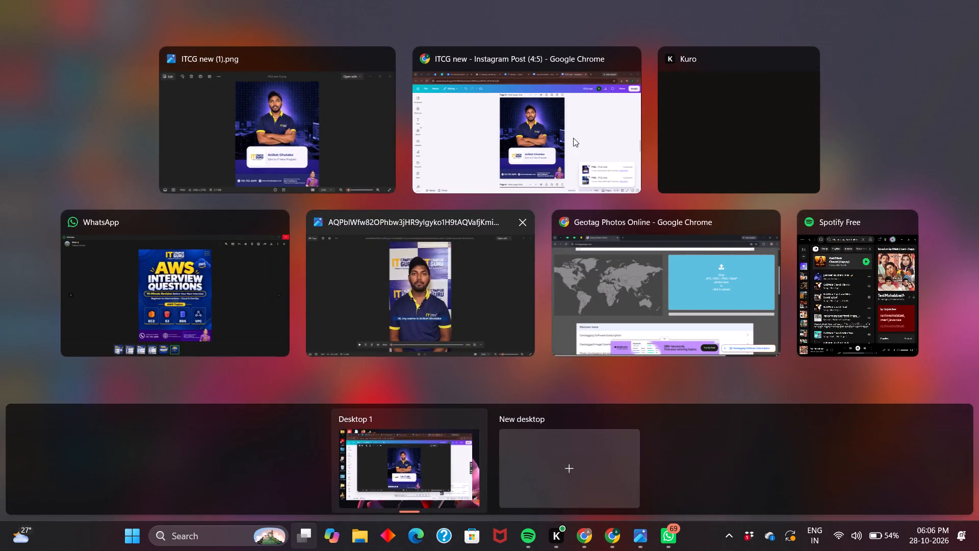
Switch to the Meta Business Suite planner, start a new post, attach the "IT campus testimonial ststic post 28 oct 2026" image and check its preview.
click(418, 99)
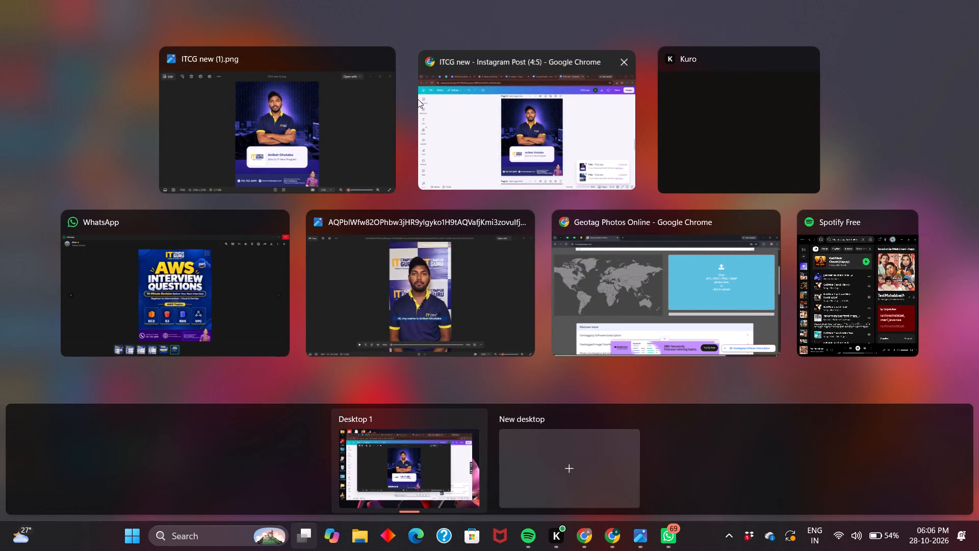
click(46, 9)
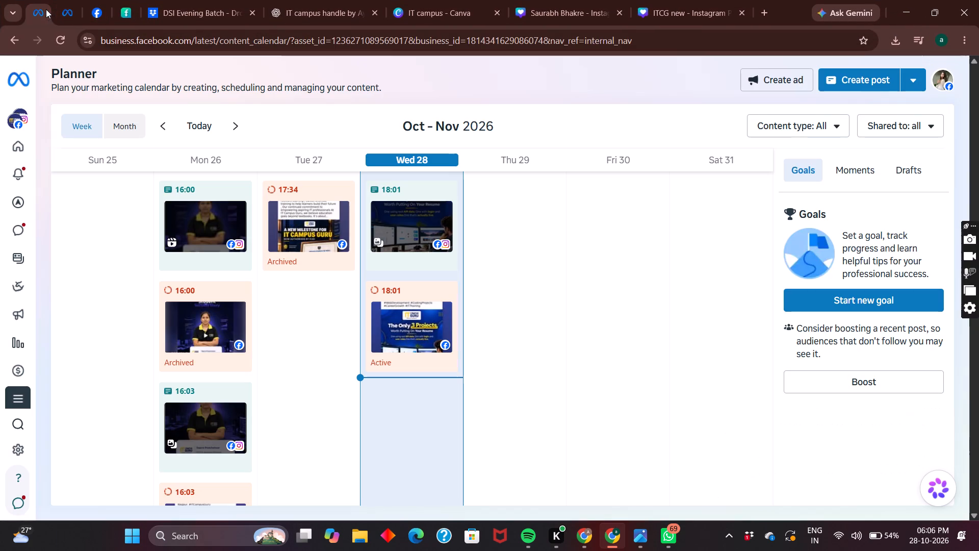
click(853, 90)
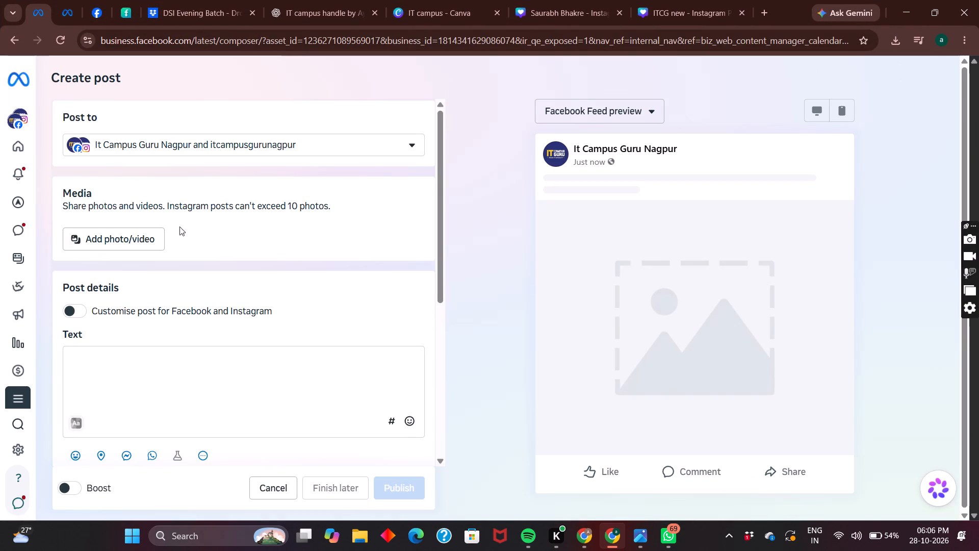
click(161, 235)
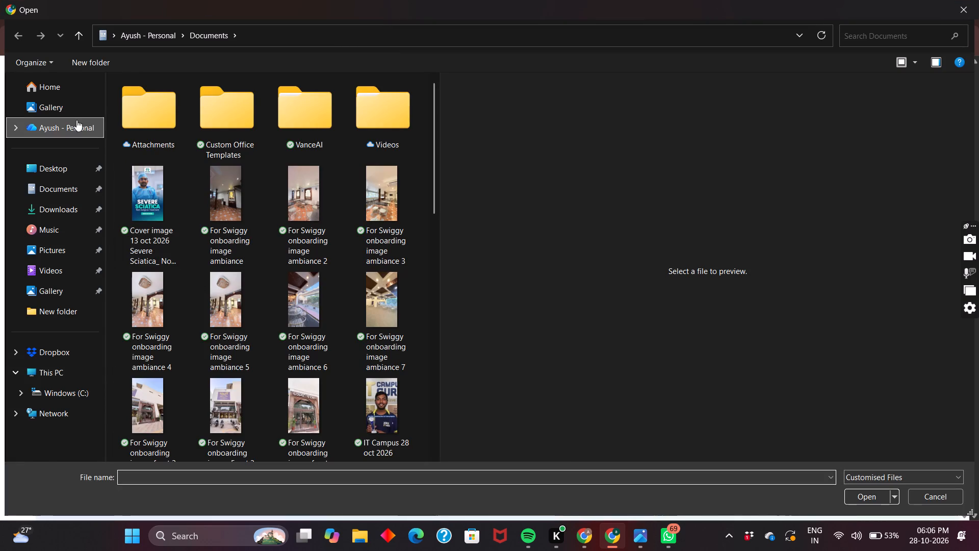
double_click(64, 83)
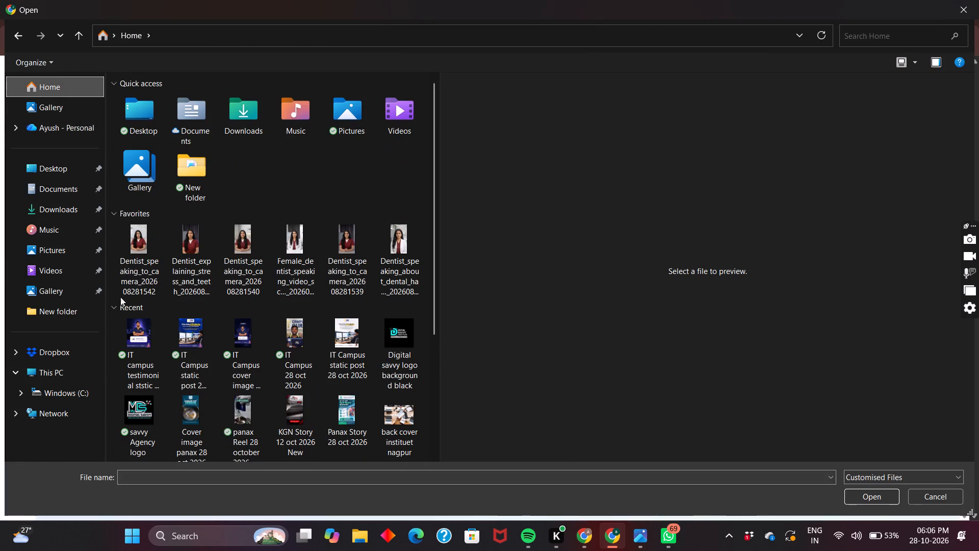
click(130, 324)
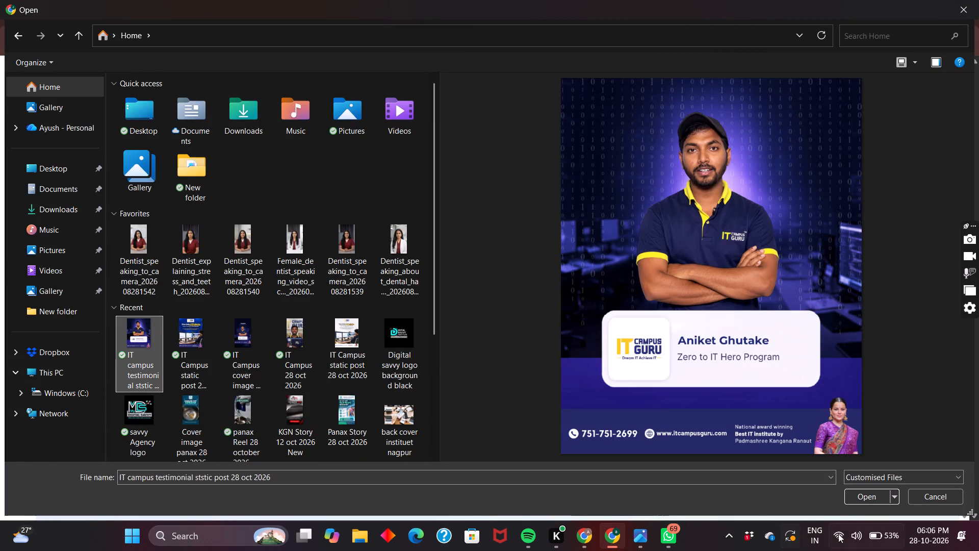
click(860, 495)
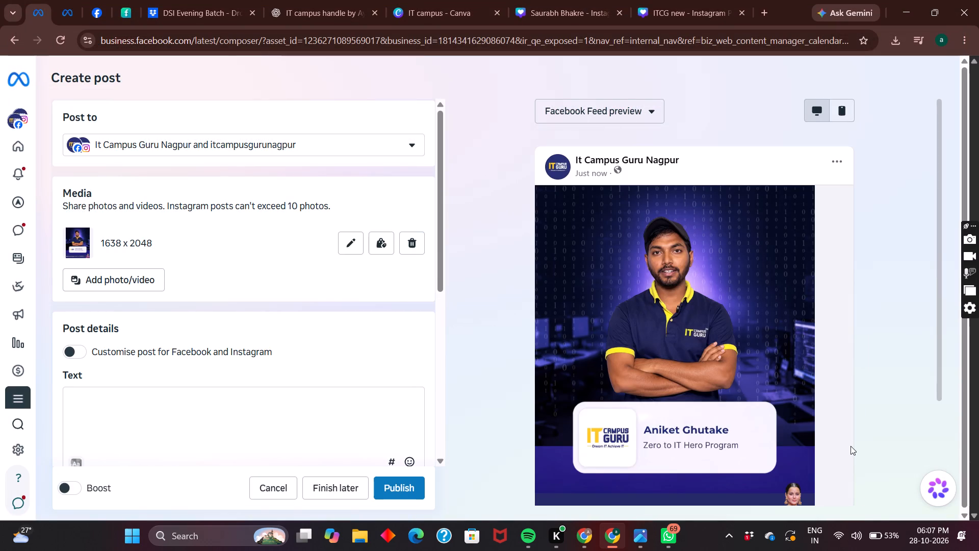
scroll(775, 411, down, 1)
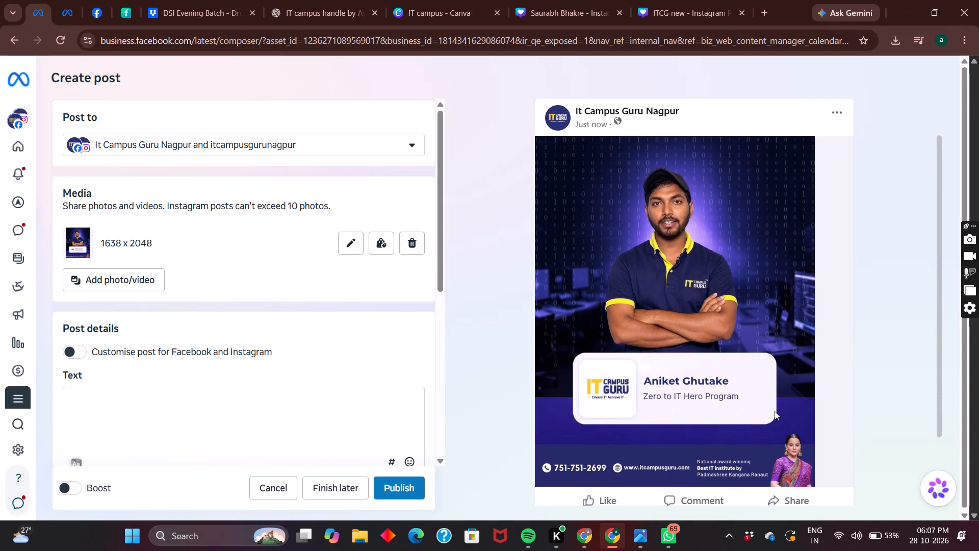
scroll(775, 411, down, 1)
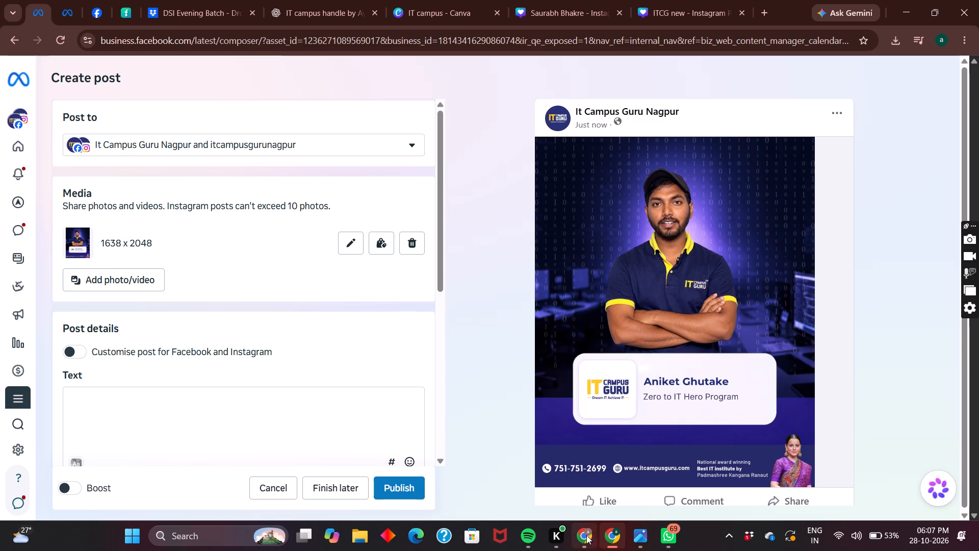
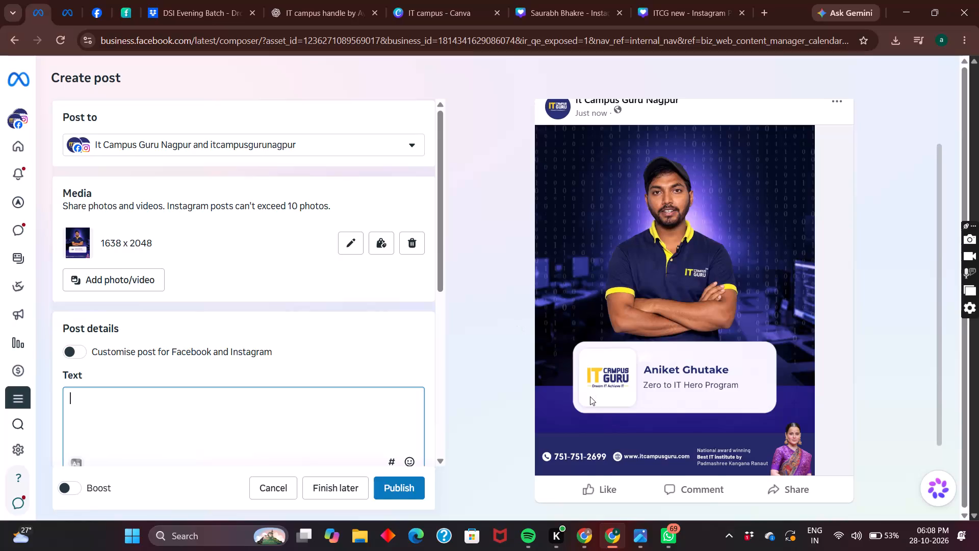
Examine the testimonial image in the post preview of the It Campus Guru Nagpur composer.
scroll(590, 396, down, 1)
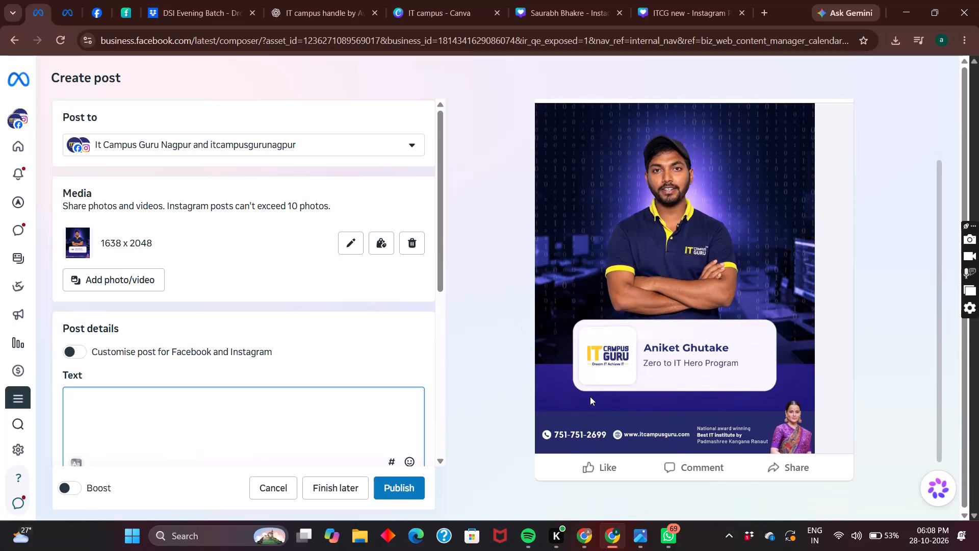
scroll(590, 396, up, 1)
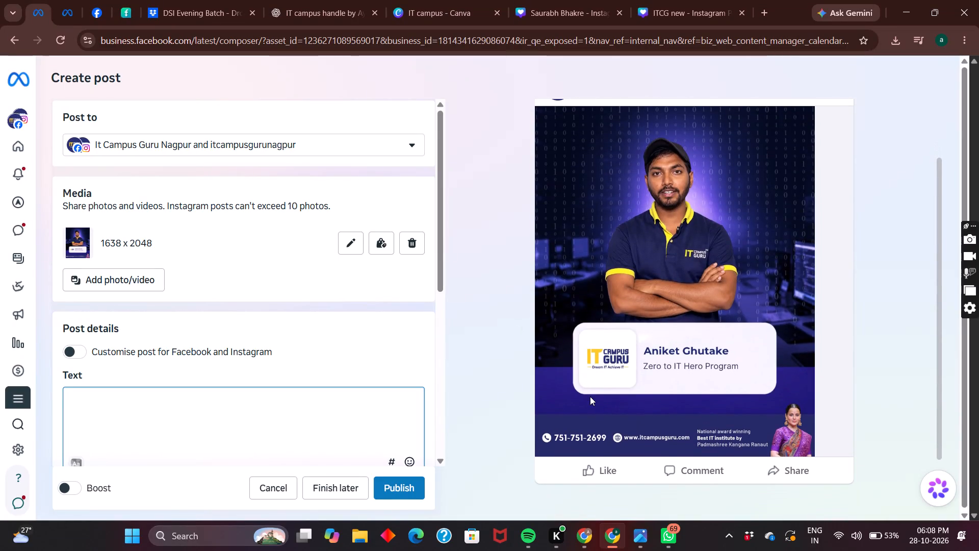
scroll(590, 396, up, 2)
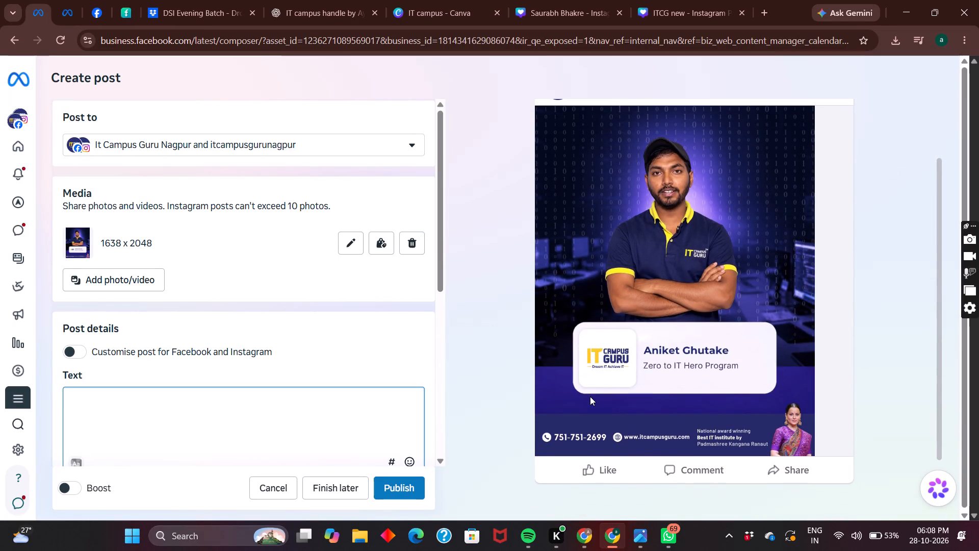
scroll(590, 396, up, 5)
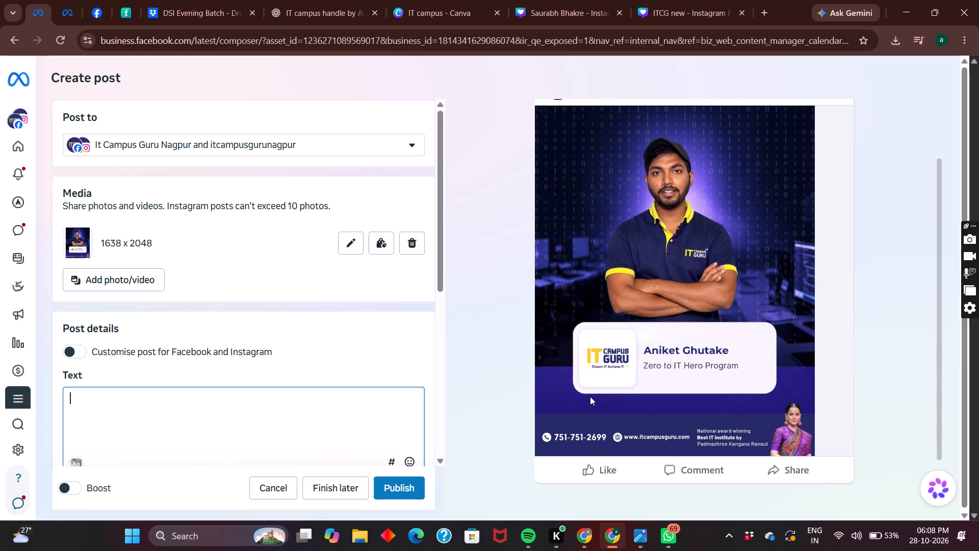
scroll(590, 396, up, 5)
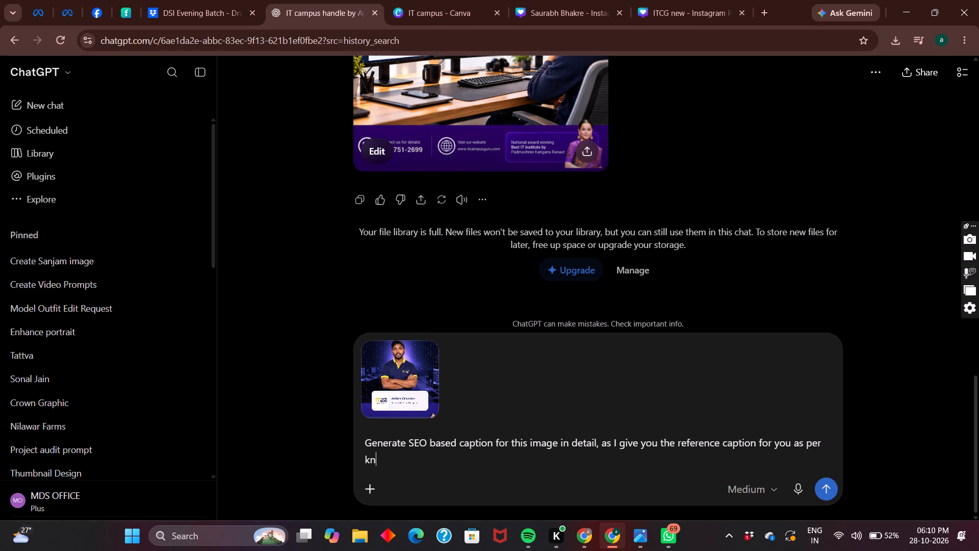
key(BackSpace)
key(BackSpace)
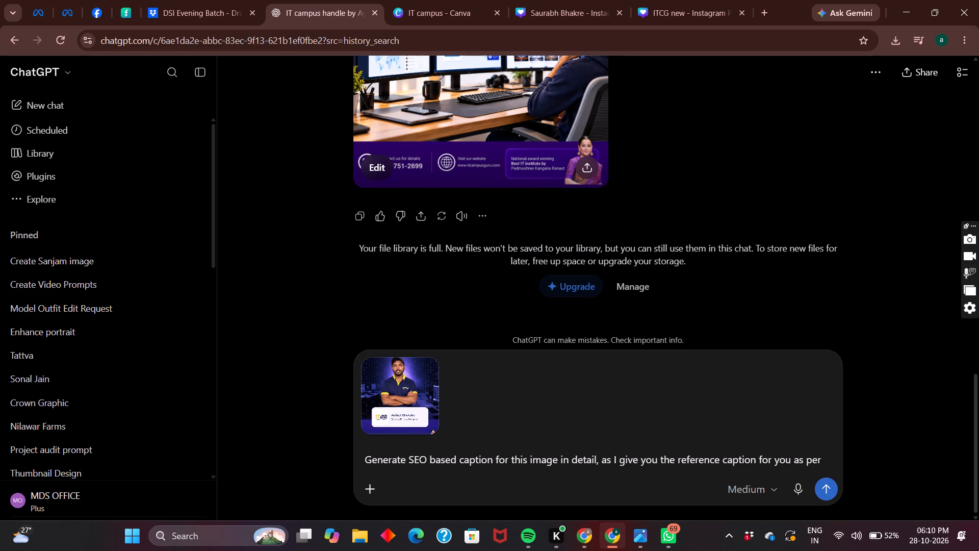
text(your l)
key(BackSpace)
text(knowlage)
key(space)
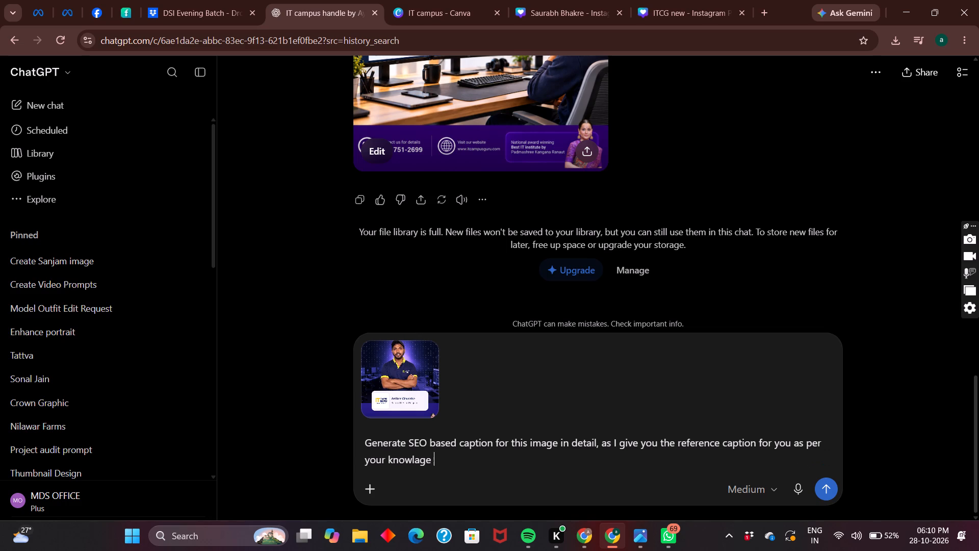
key(BackSpace)
Correct "knowlage" to "knowledge" in the prompt and end the sentence with a full stop.
double_click(400, 464)
right_click(400, 464)
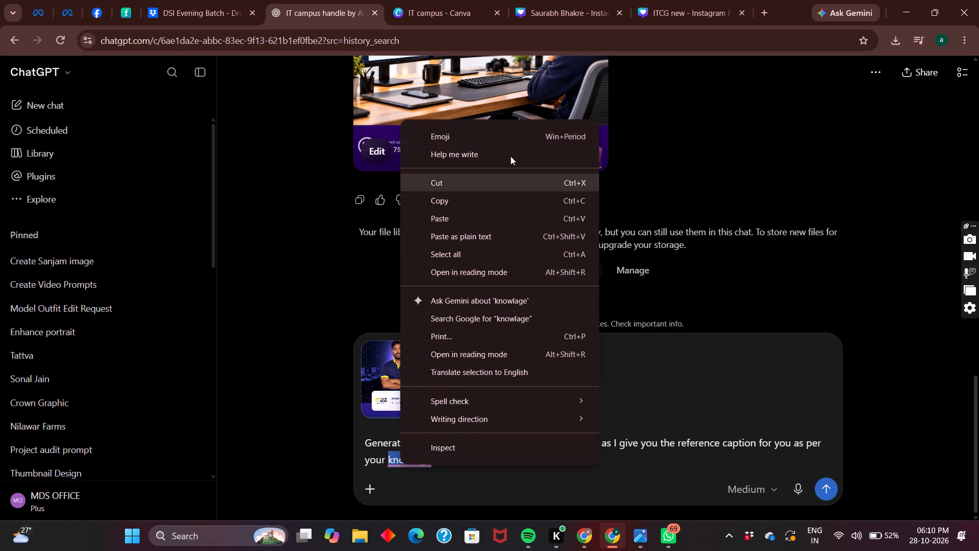
click(407, 468)
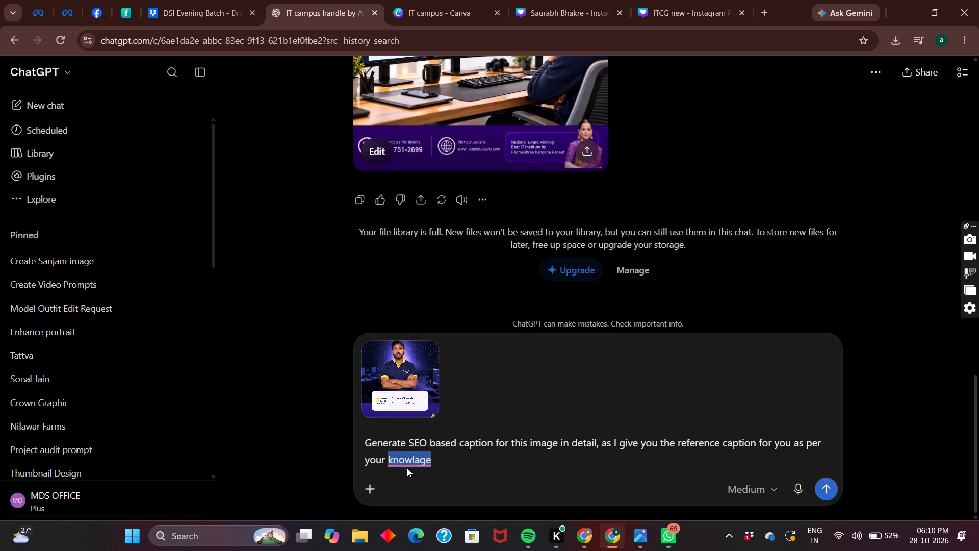
click(430, 376)
text(knowledge)
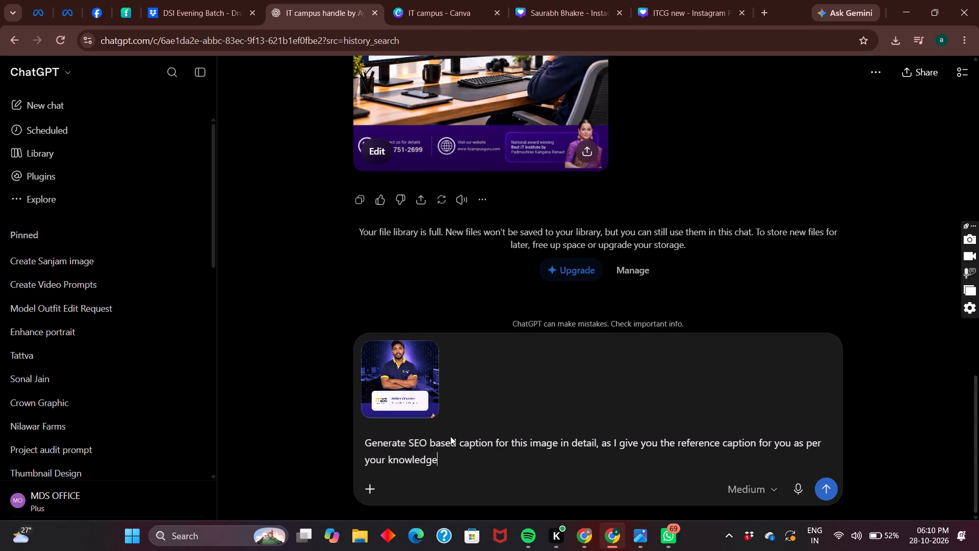
key(period)
Add the label "reference caption:" on a separate line below the prompt sentence, copying the words from the prompt.
key(shift+Return)
key(shift+Return)
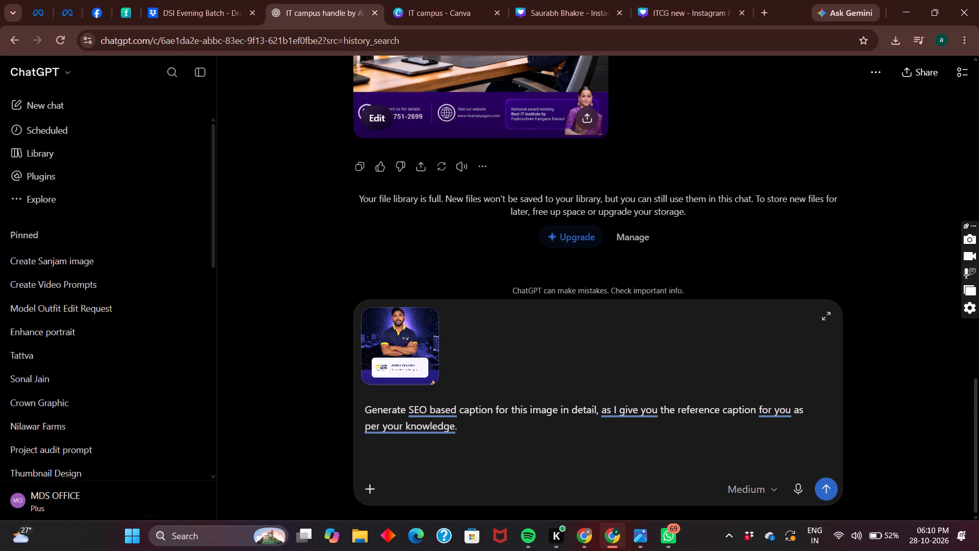
drag(679, 415, 717, 415)
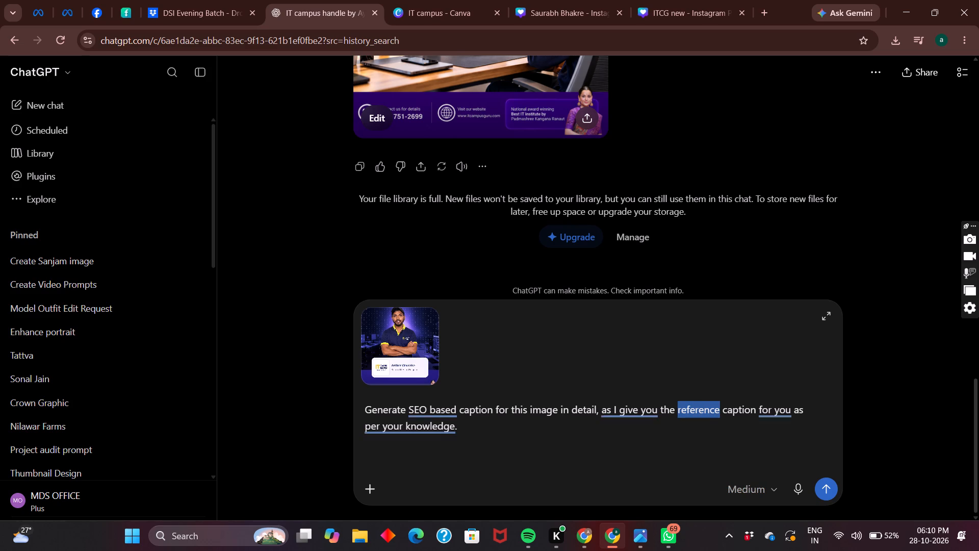
drag(717, 415, 754, 416)
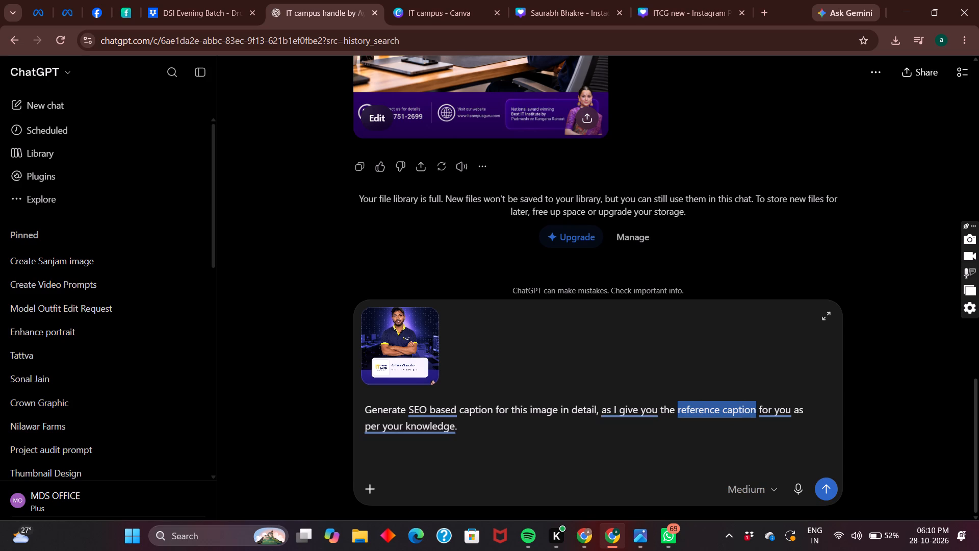
key(ctrl+c)
click(403, 465)
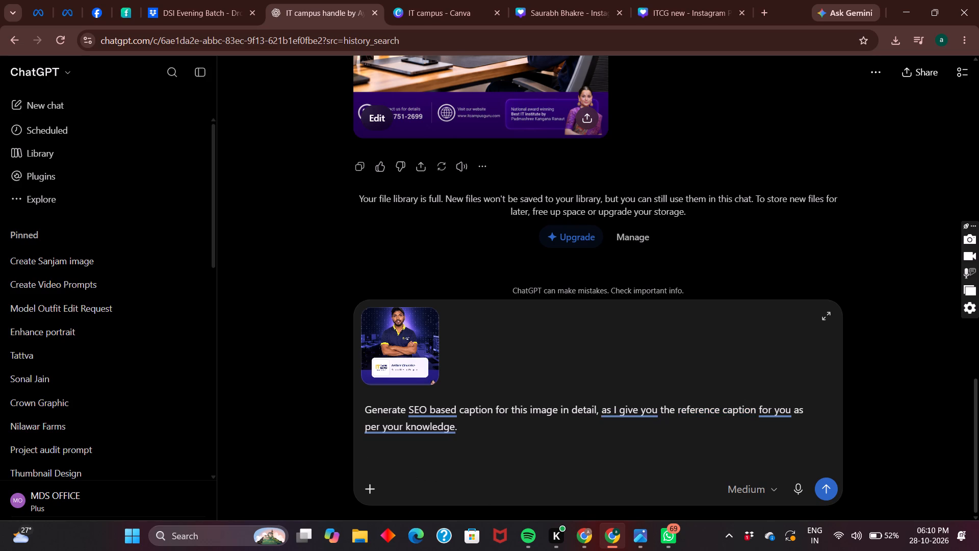
key(ctrl+v)
text(:)
key(space)
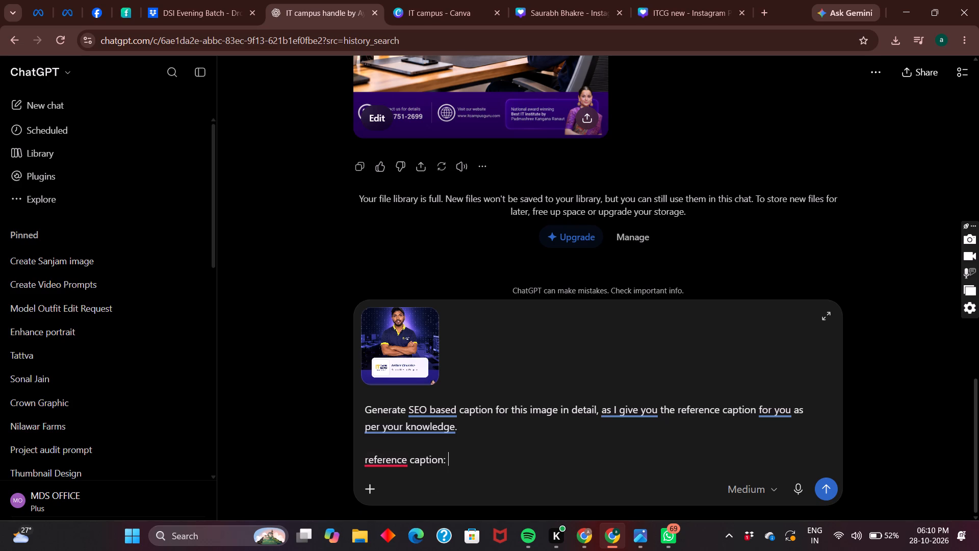
Search the computer for Instagram and switch to the Instagram app.
click(194, 525)
click(194, 529)
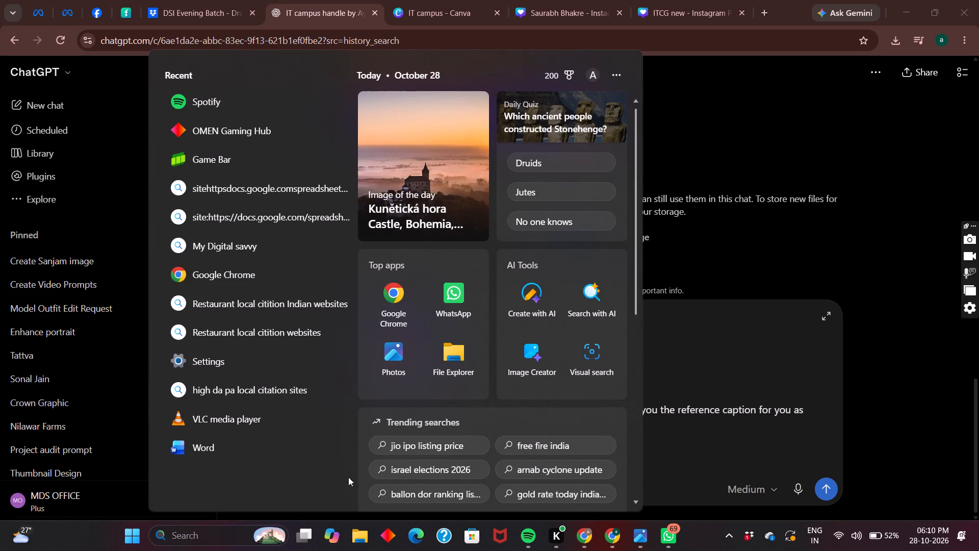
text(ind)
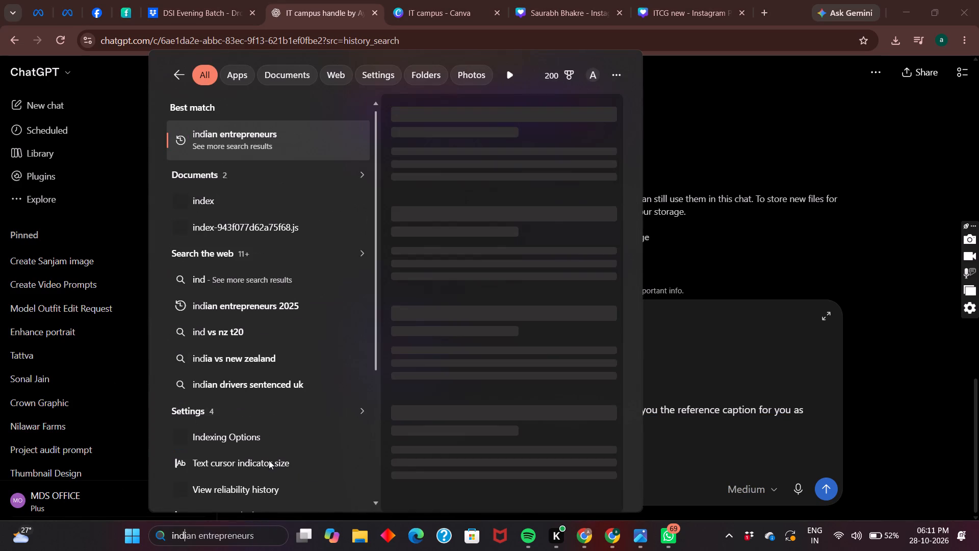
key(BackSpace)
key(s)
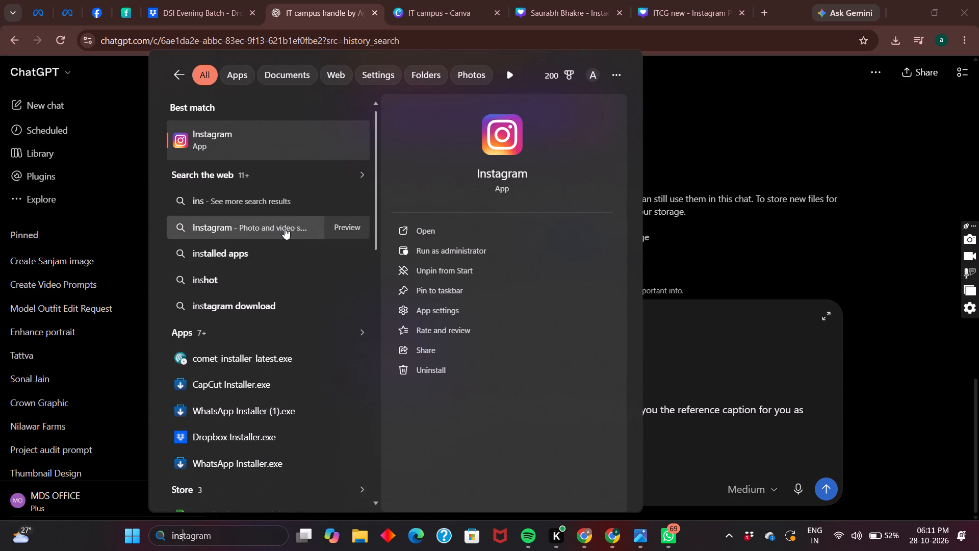
click(423, 234)
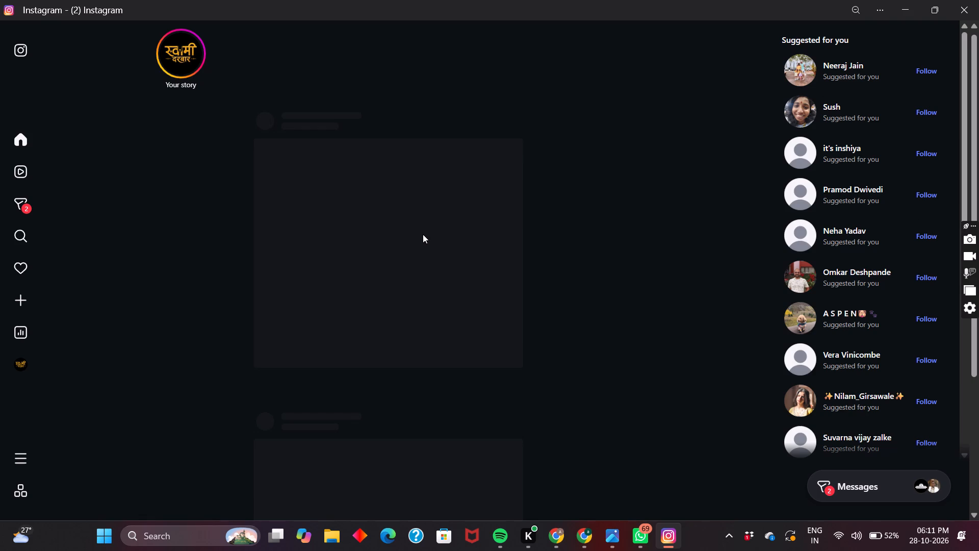
Search Instagram for "IT campus" and open the itcampusgurunagpur profile.
click(24, 233)
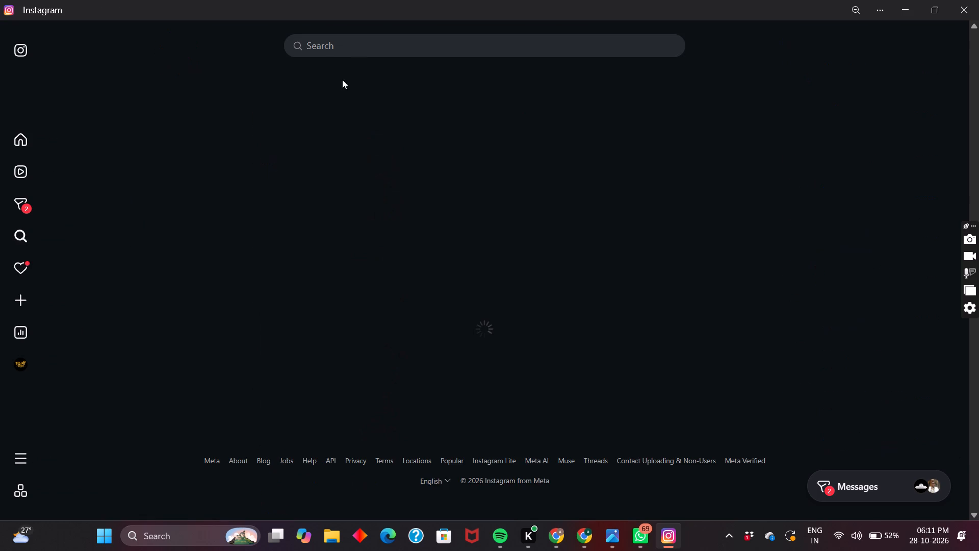
click(365, 48)
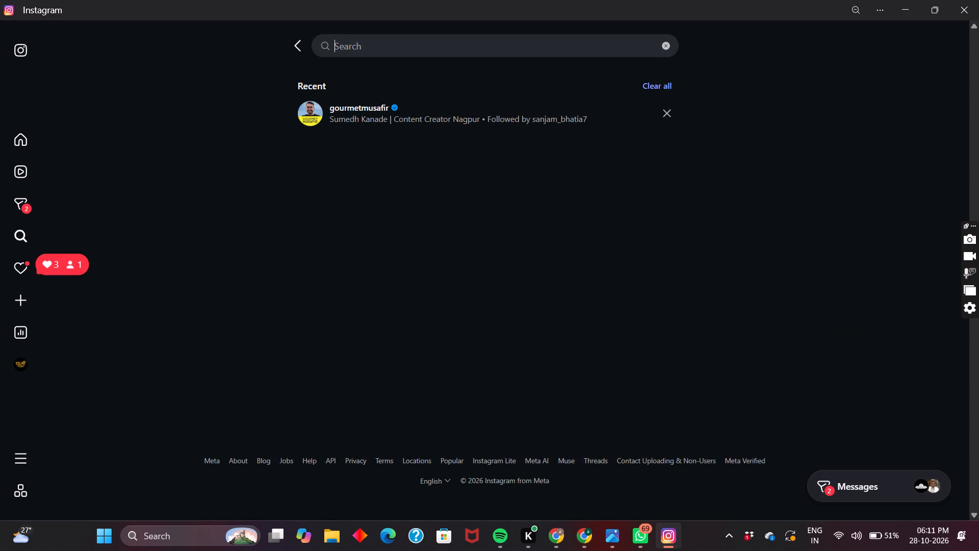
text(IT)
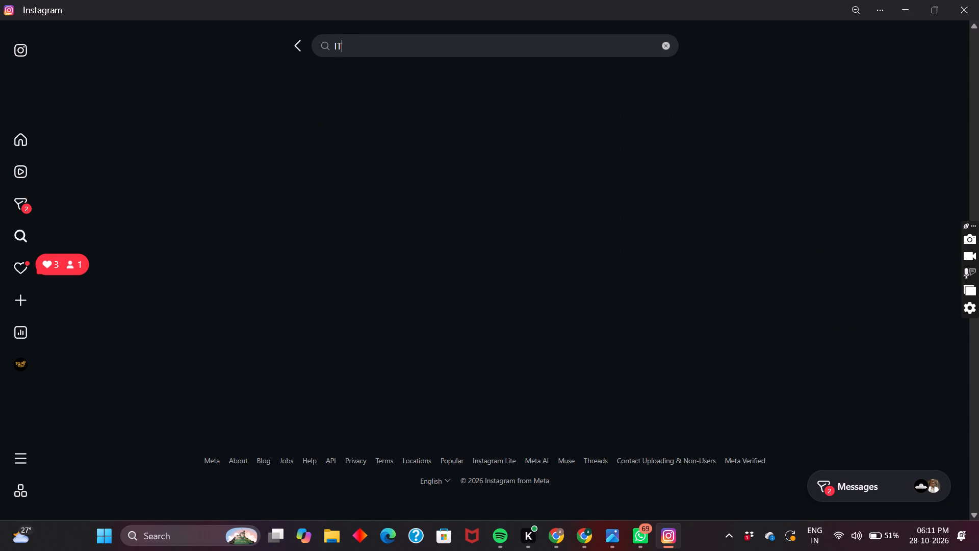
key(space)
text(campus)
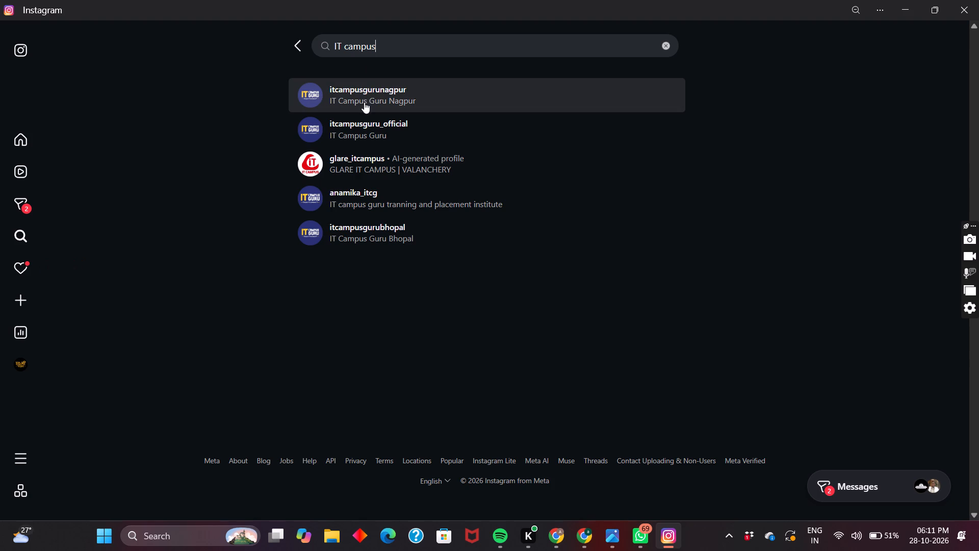
click(369, 91)
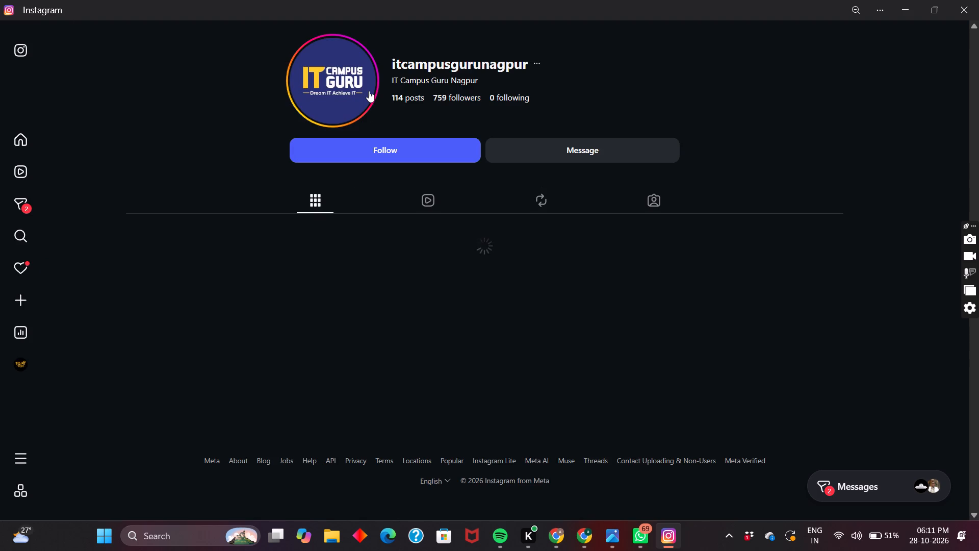
Copy the full caption with its hashtags from the profile's "Student Success Story" reel for the ITCG's Masters Program student, then close the reel.
scroll(347, 329, down, 3)
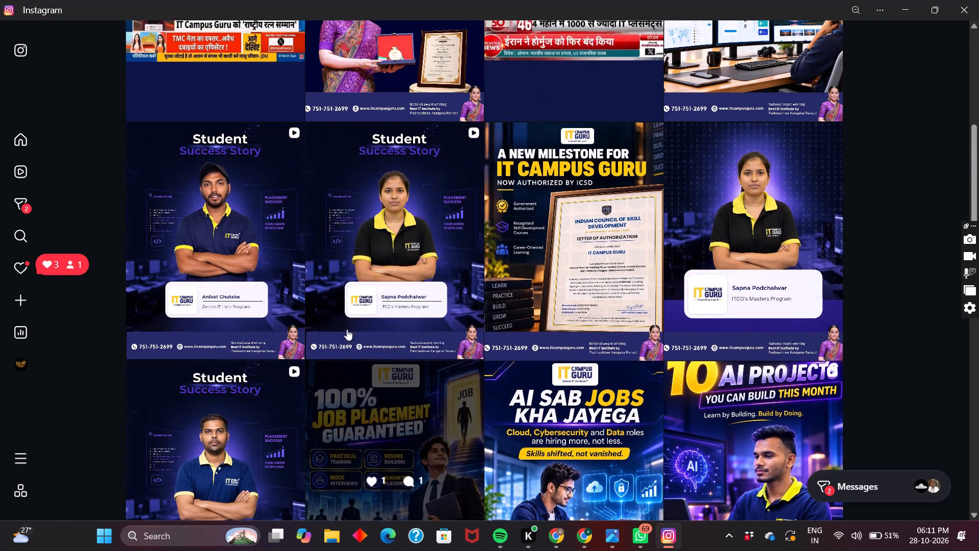
click(418, 284)
scroll(447, 379, down, 1)
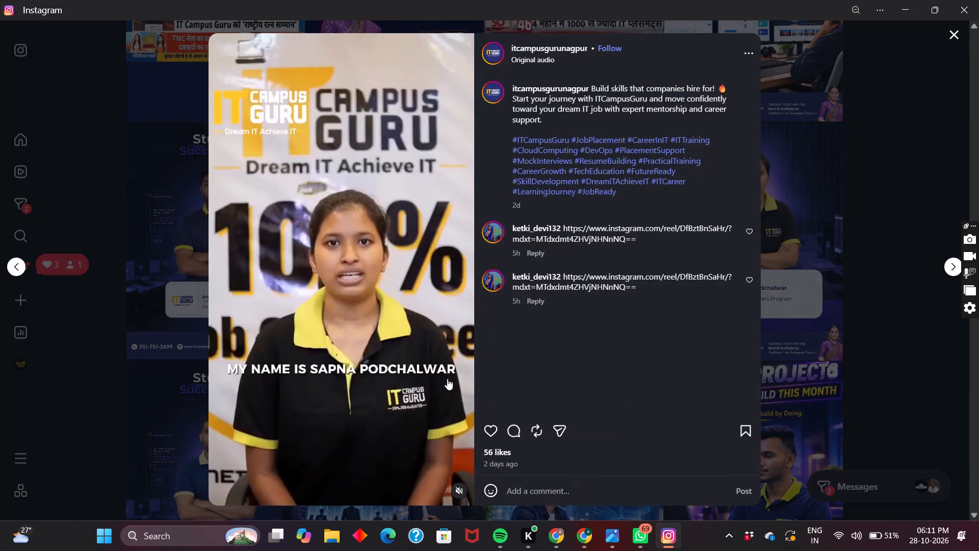
scroll(520, 268, up, 2)
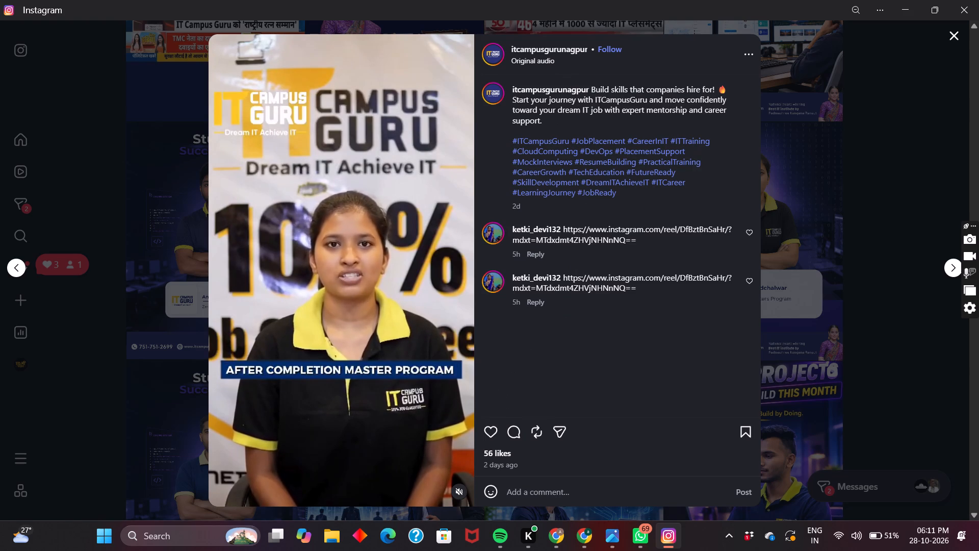
drag(592, 88, 630, 111)
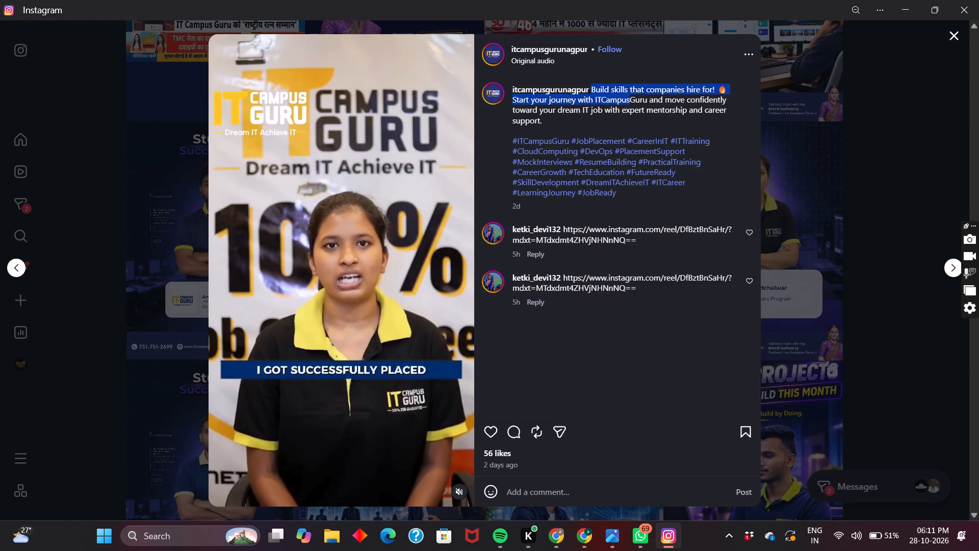
drag(630, 111, 642, 194)
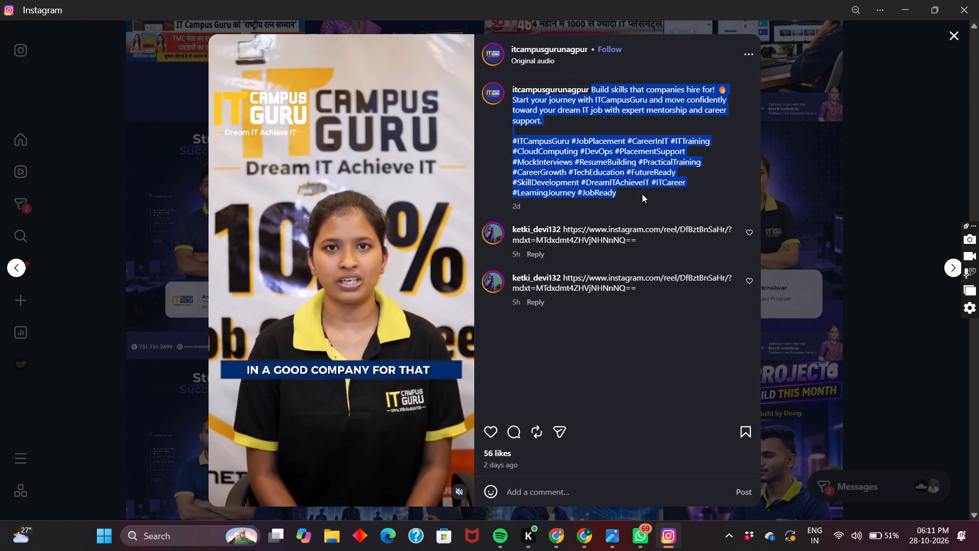
key(ctrl+c)
click(797, 147)
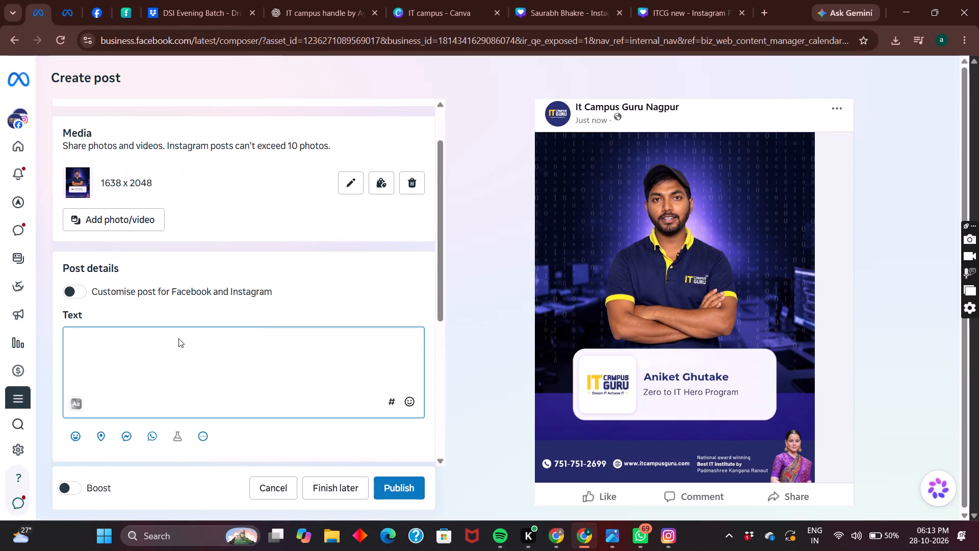
click(178, 338)
key(ctrl+v)
Review the pasted caption and replace the dash after "an important message" with a colon.
scroll(194, 377, down, 1)
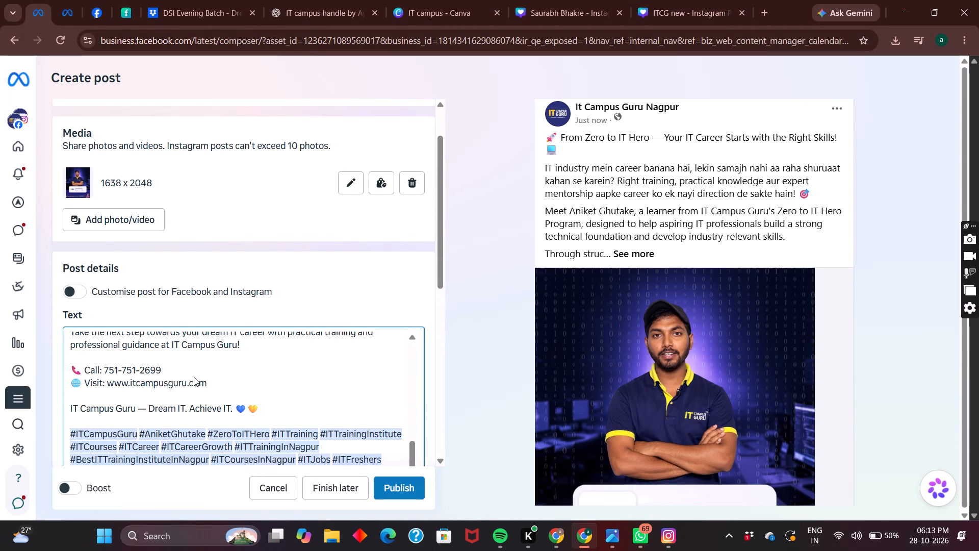
scroll(194, 377, down, 1)
scroll(194, 377, up, 3)
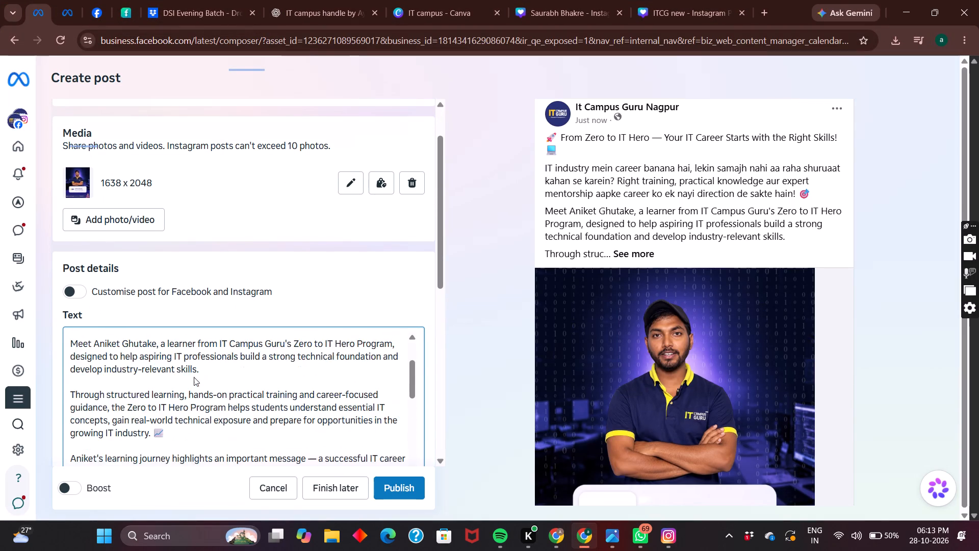
scroll(194, 377, up, 2)
scroll(194, 377, down, 2)
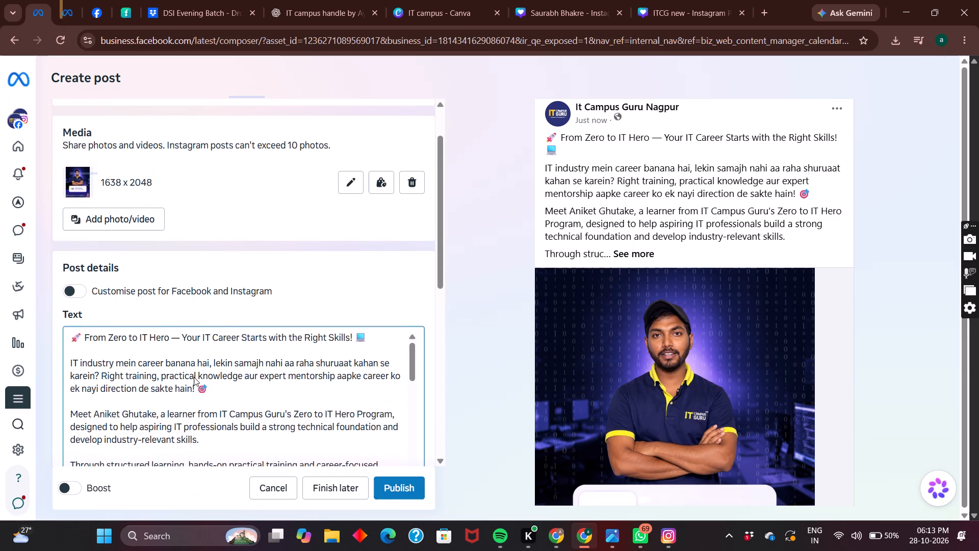
scroll(194, 377, down, 2)
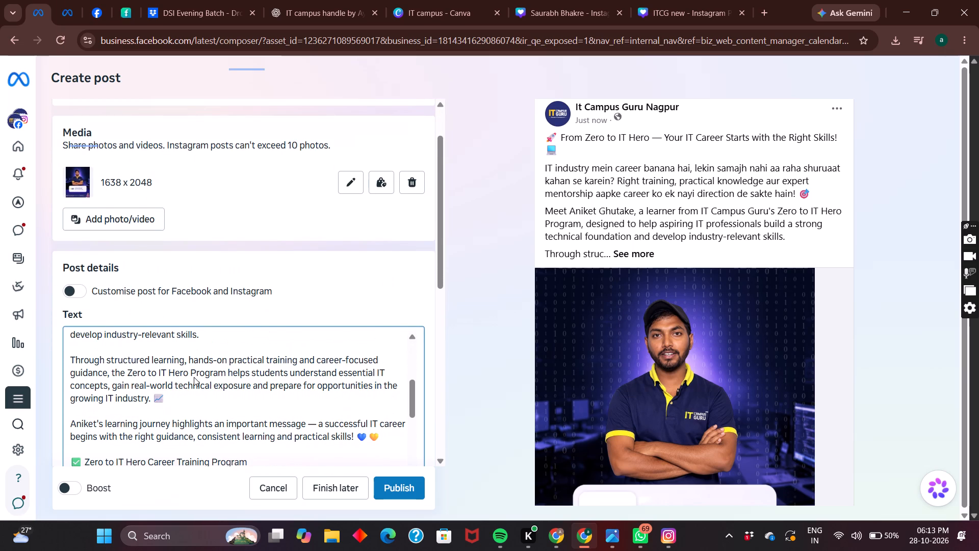
click(315, 374)
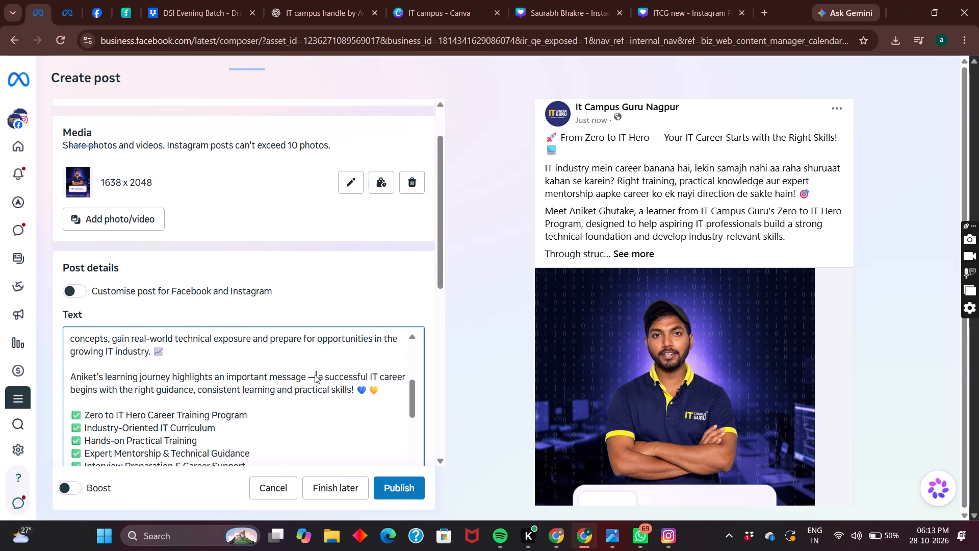
key(BackSpace)
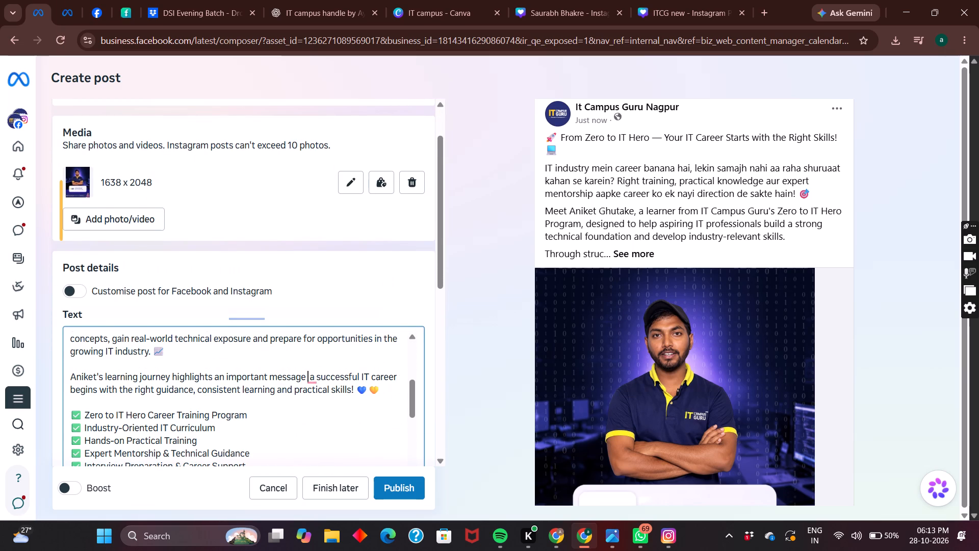
key(BackSpace)
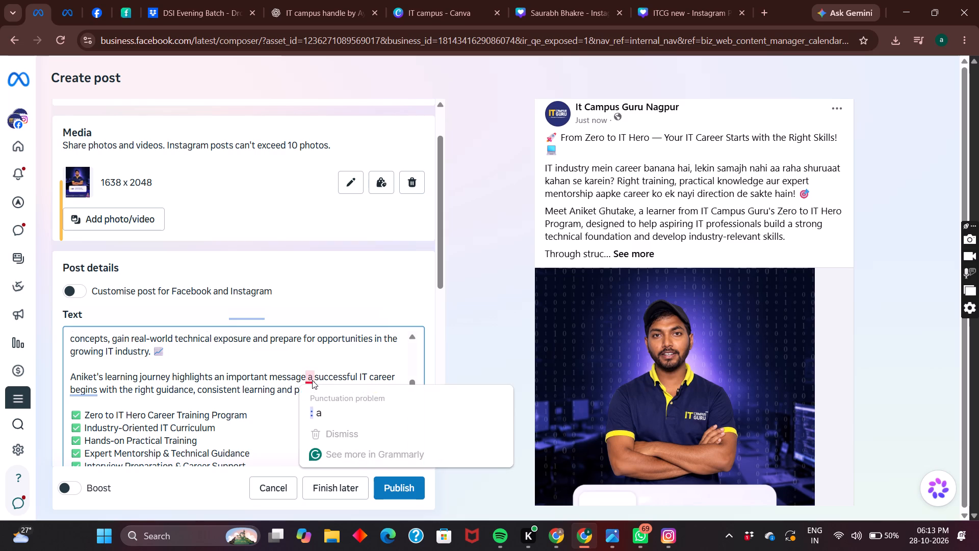
click(321, 417)
key(colon)
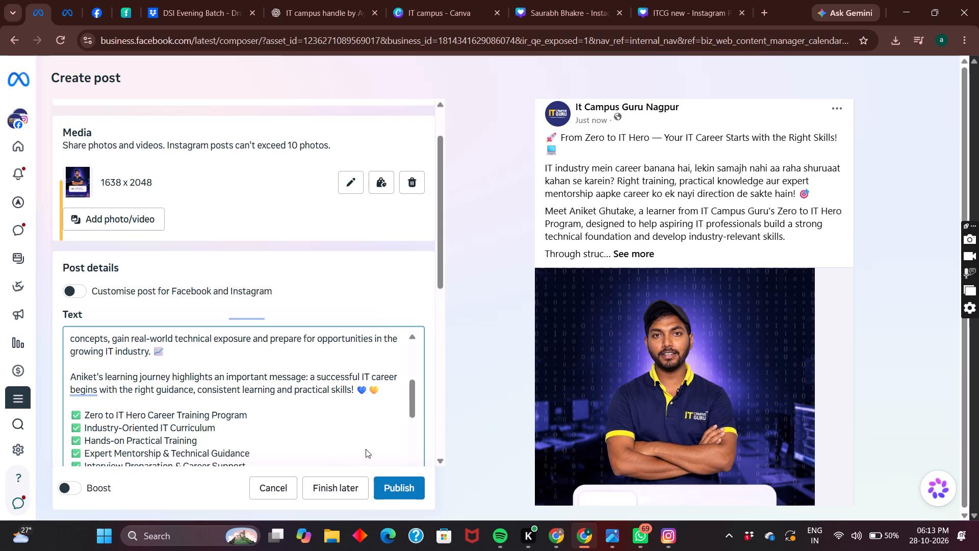
Check the rest of the caption, publish the static post and dismiss the offer to create an ad.
scroll(365, 448, down, 3)
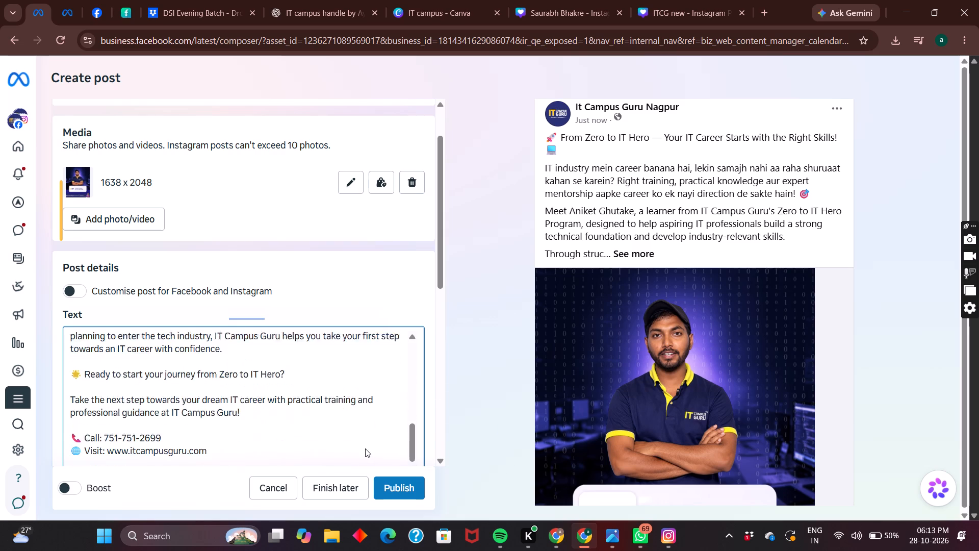
scroll(365, 448, down, 2)
scroll(647, 384, down, 4)
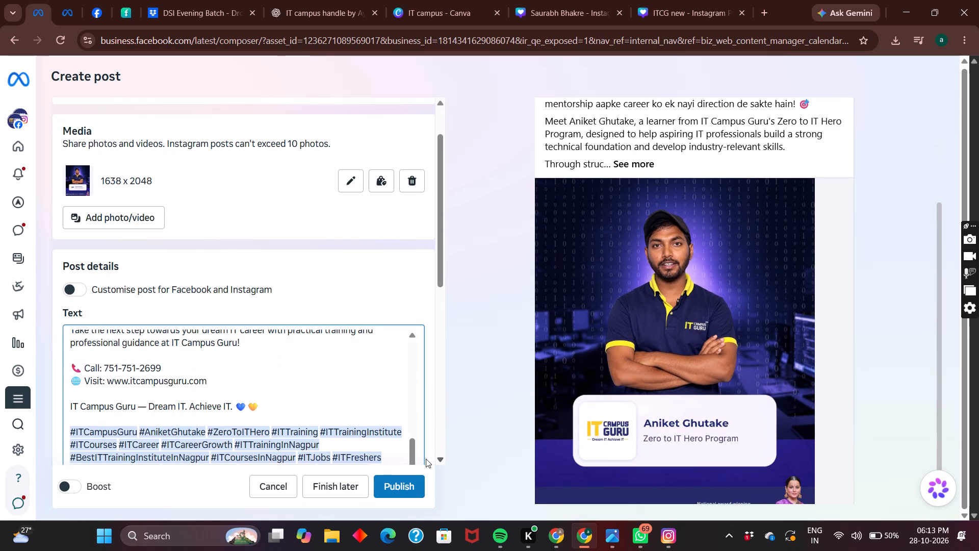
click(399, 486)
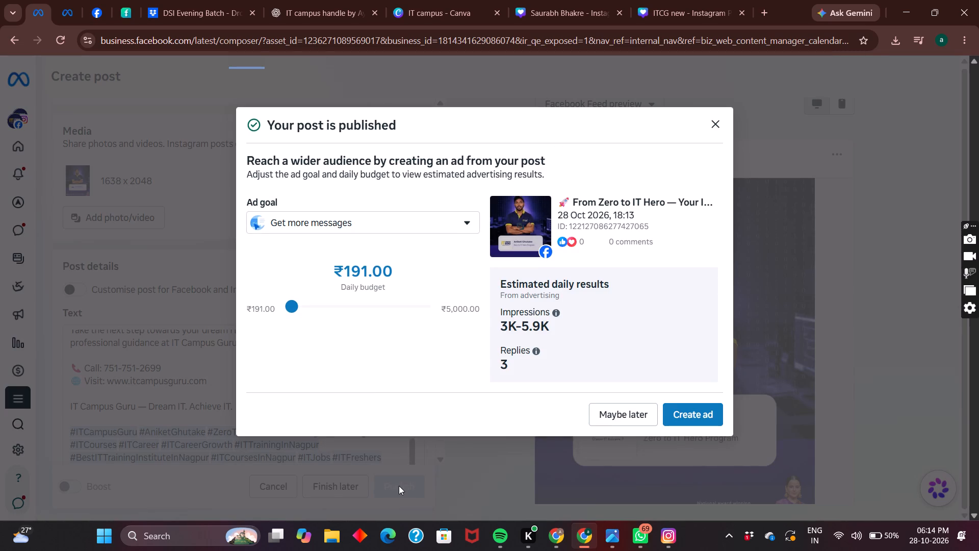
click(719, 121)
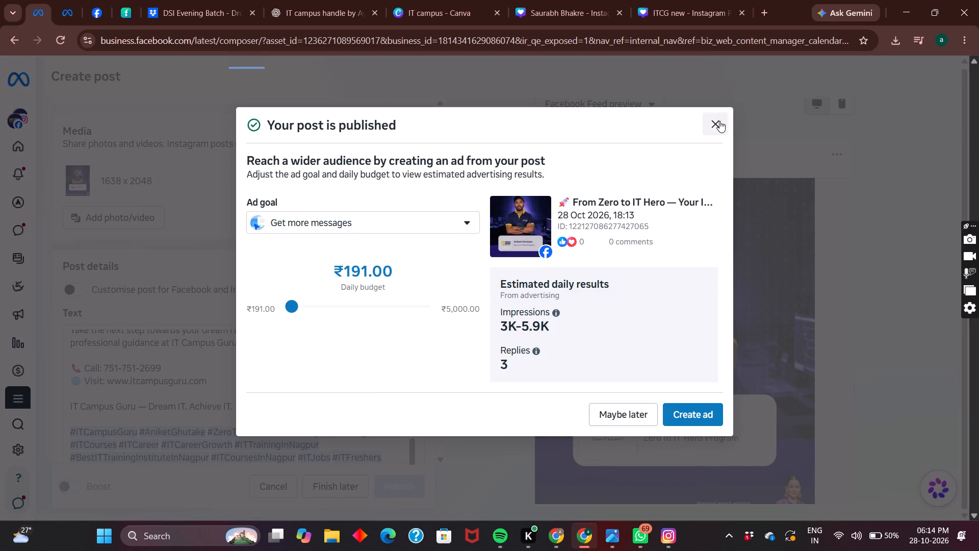
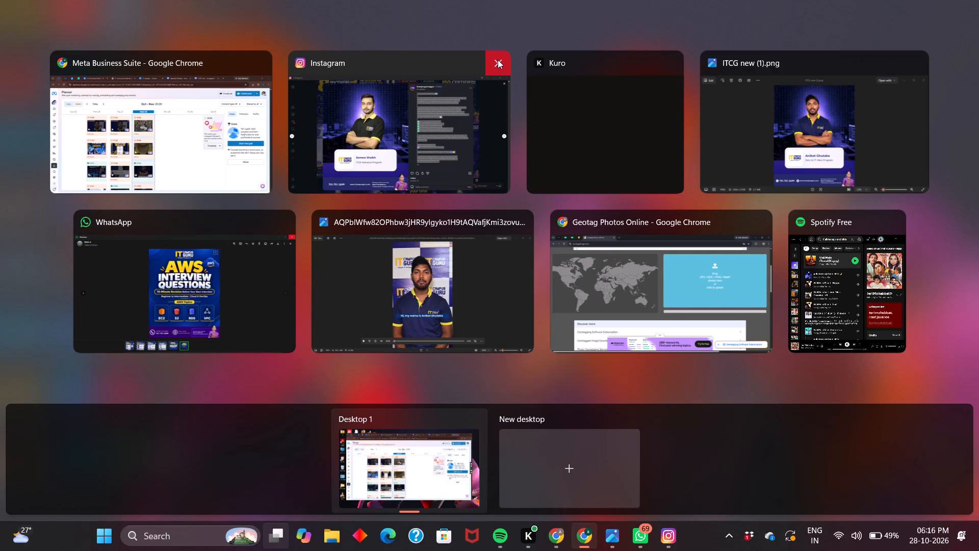
Close the Spotify, ITCG new (1).png, Instagram, WhatsApp and student video windows, and return to the Meta Business Suite planner.
click(894, 222)
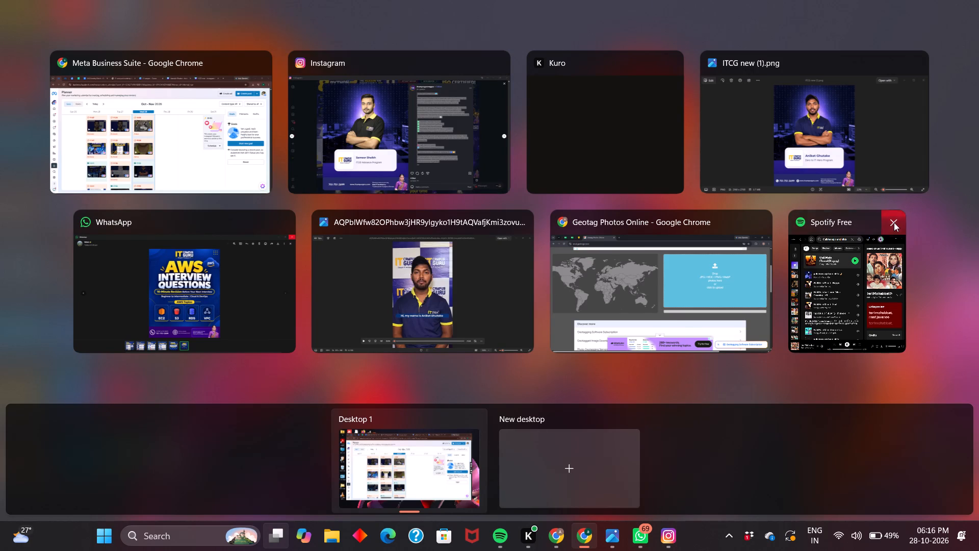
click(908, 68)
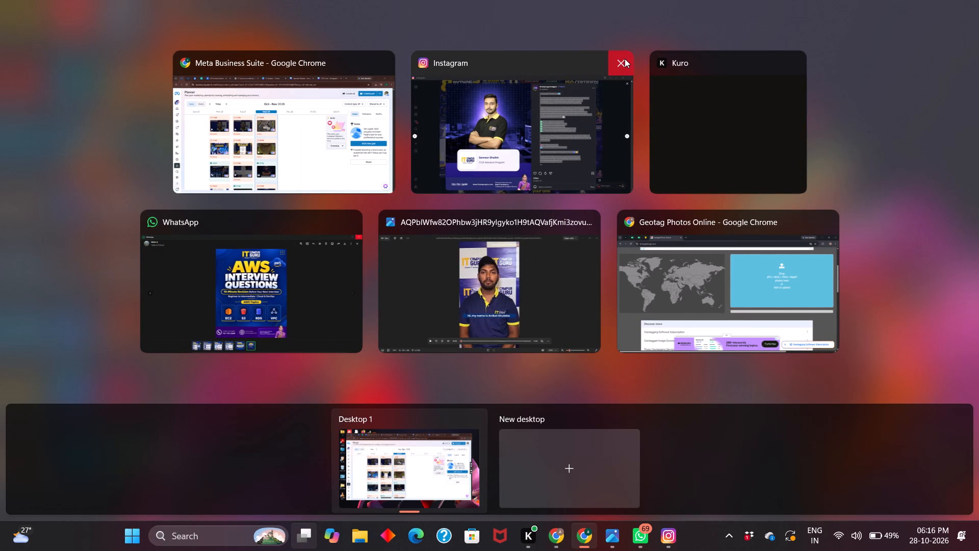
click(625, 59)
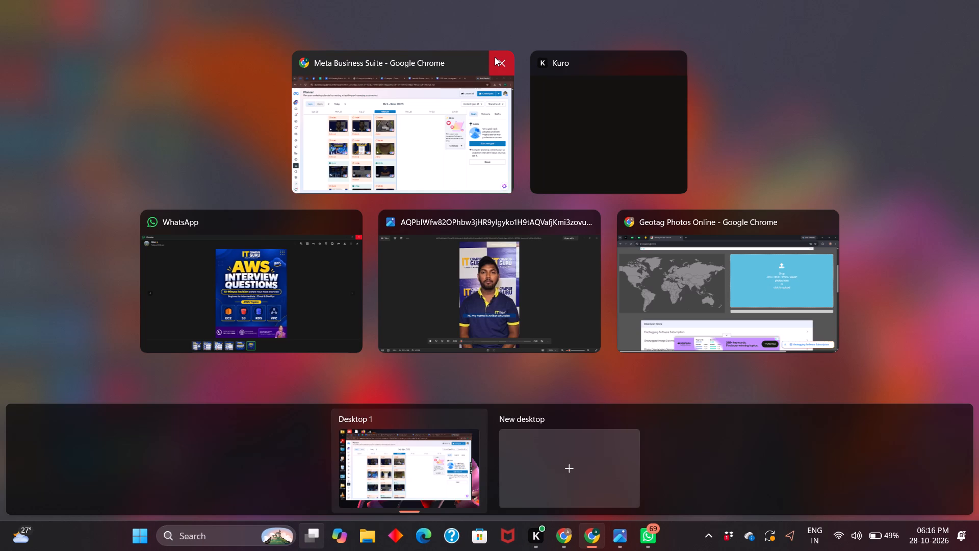
click(360, 228)
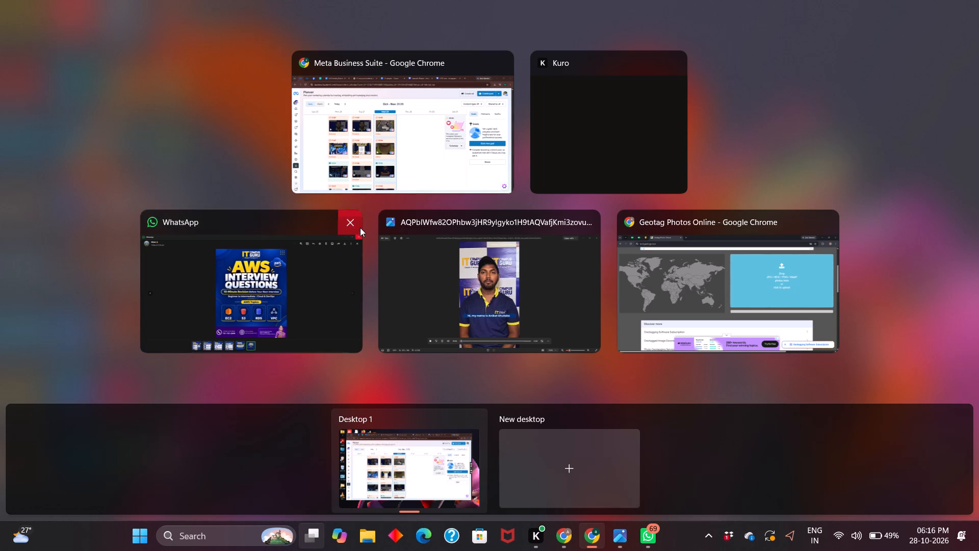
click(472, 219)
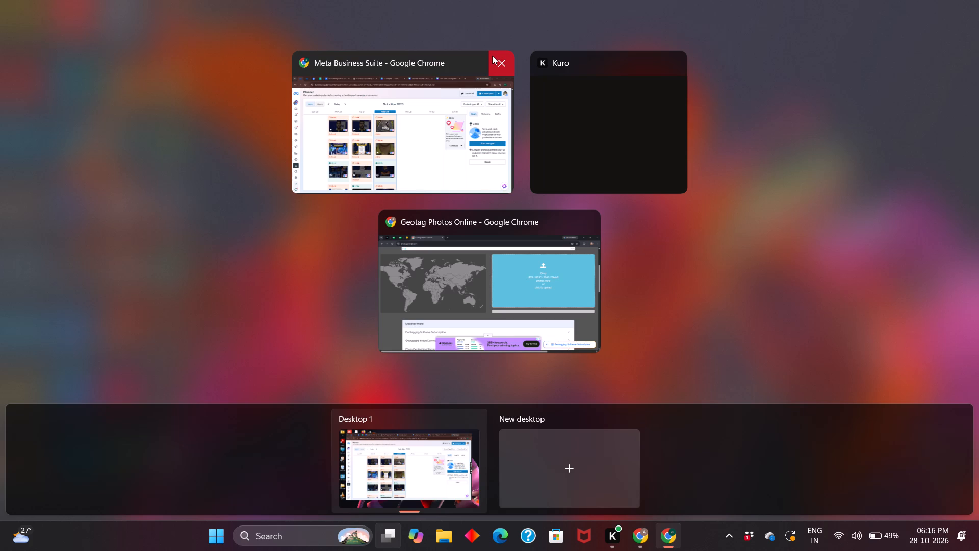
click(444, 104)
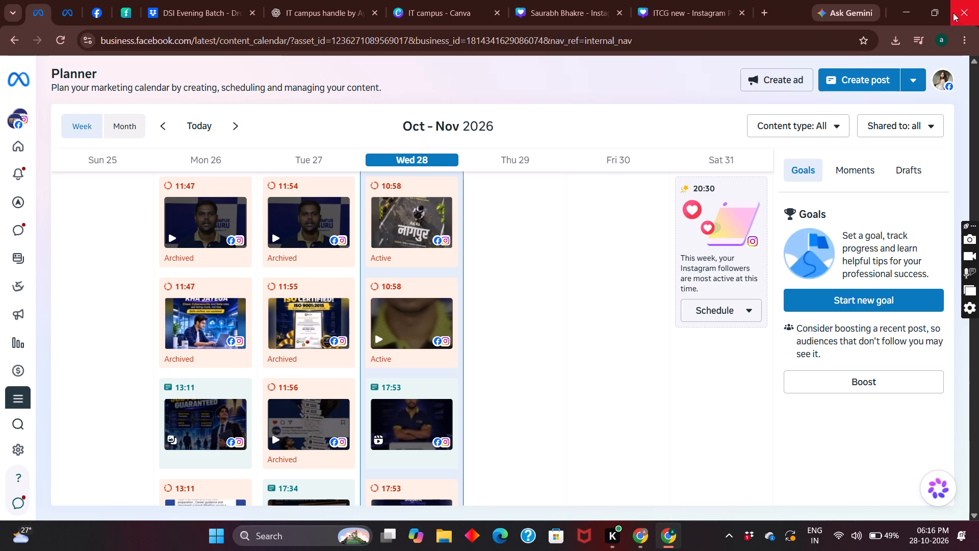
Switch to Dropbox, search all files for MDS and open the MDS GMB PHOTO folder.
click(225, 9)
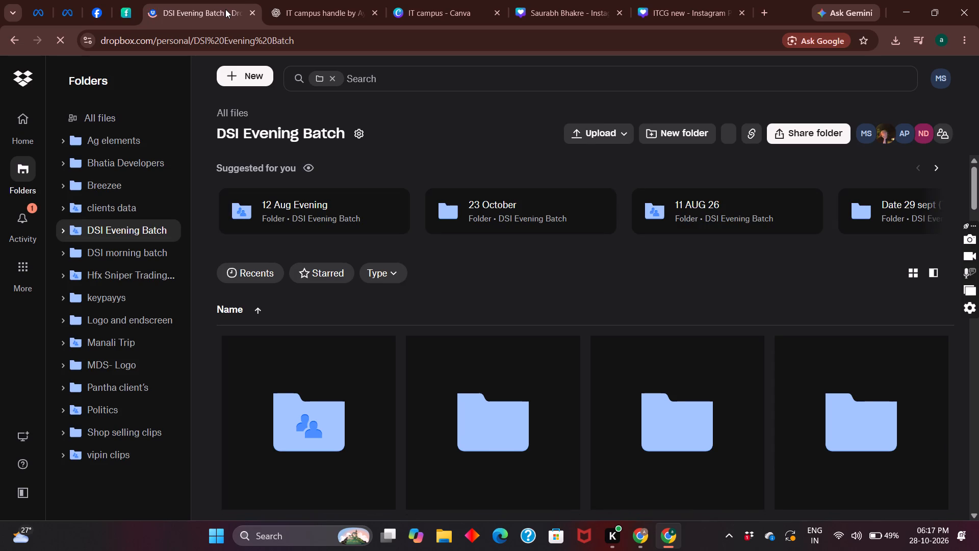
scroll(297, 254, down, 1)
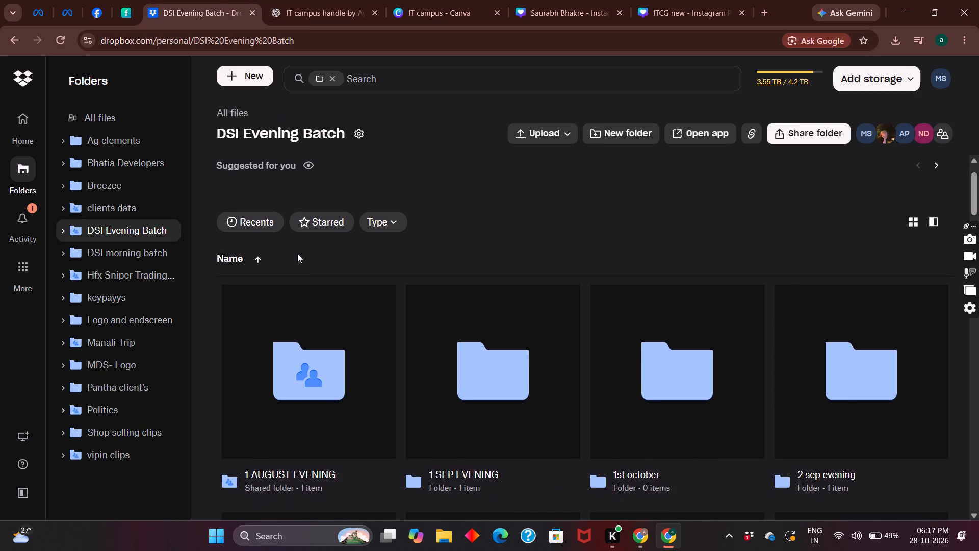
scroll(297, 254, down, 1)
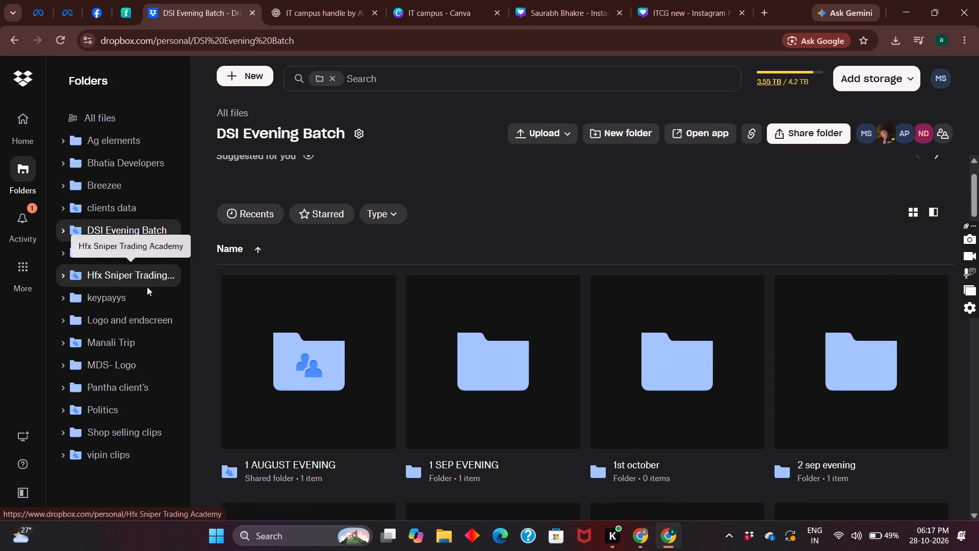
click(127, 355)
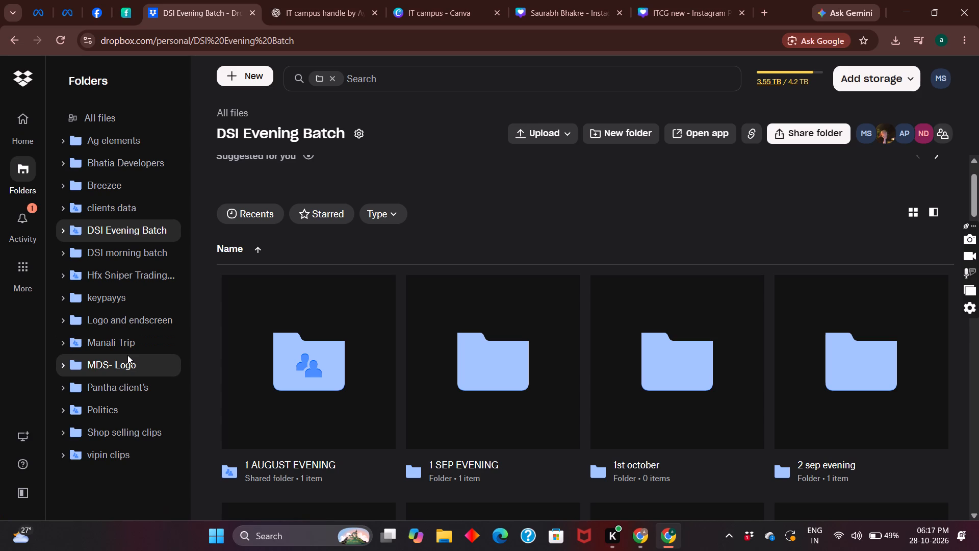
click(35, 126)
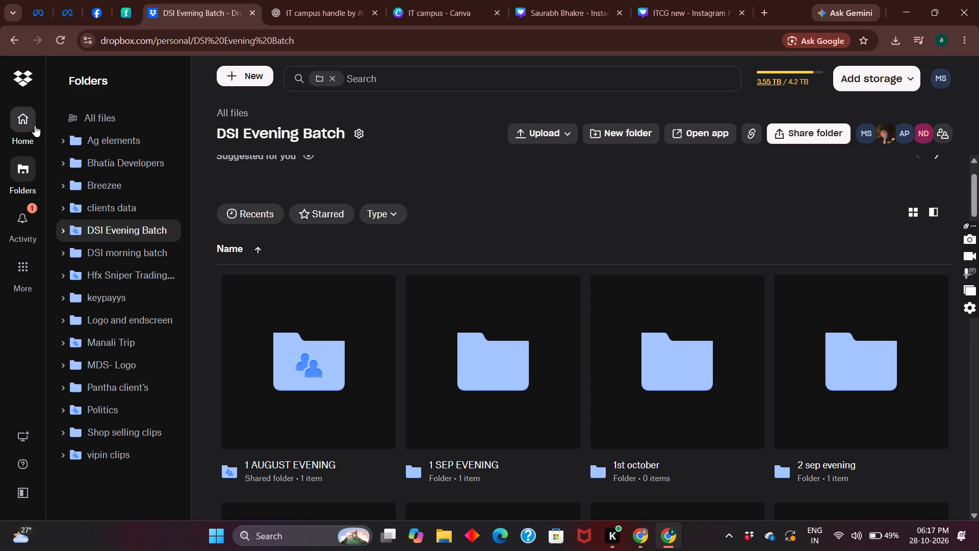
click(357, 79)
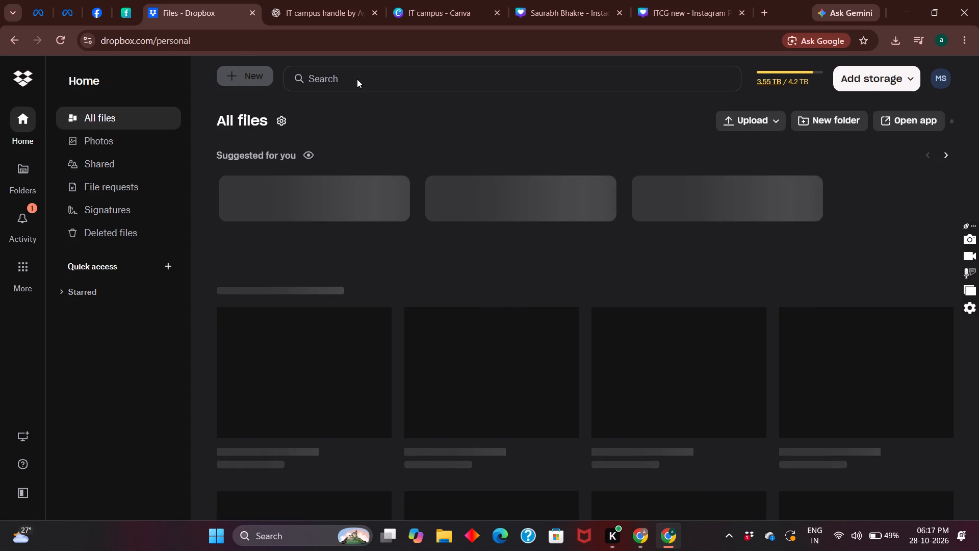
click(338, 79)
text(MDS)
key(shift+Return)
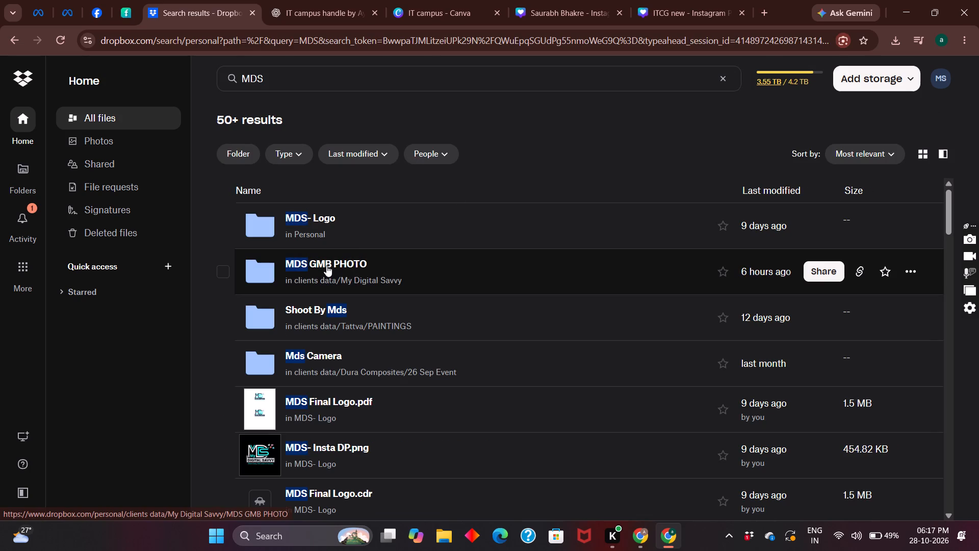
click(326, 265)
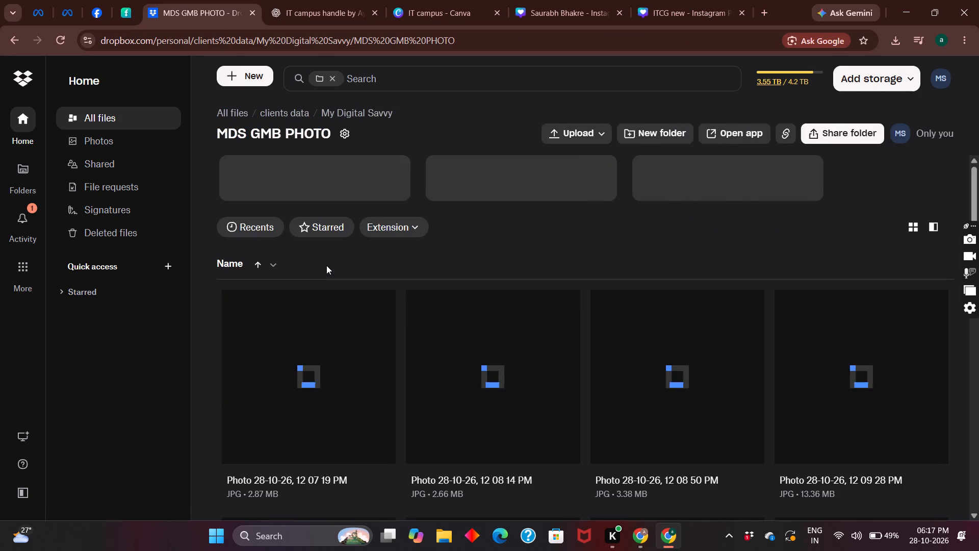
Look through all the photos in the MDS GMB PHOTO folder.
scroll(415, 422, down, 1)
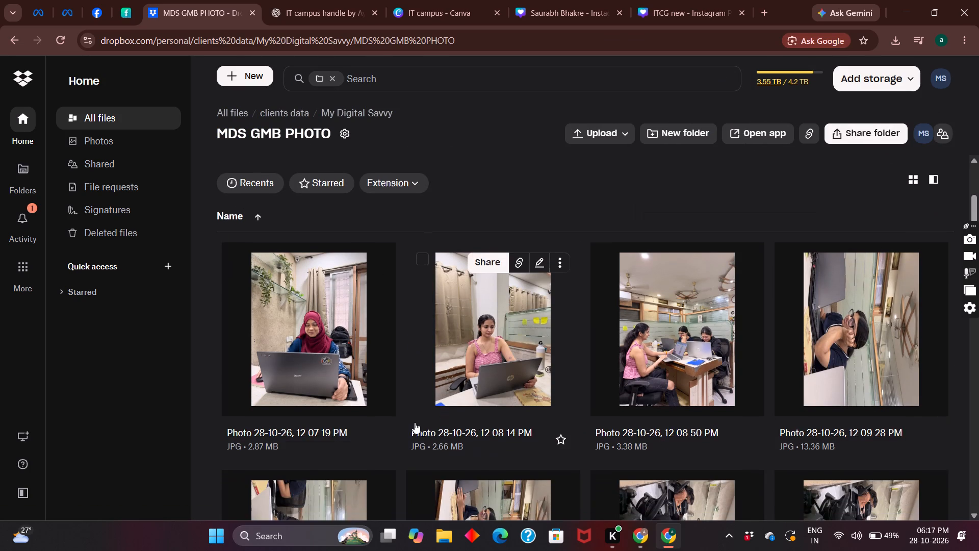
scroll(415, 422, down, 1)
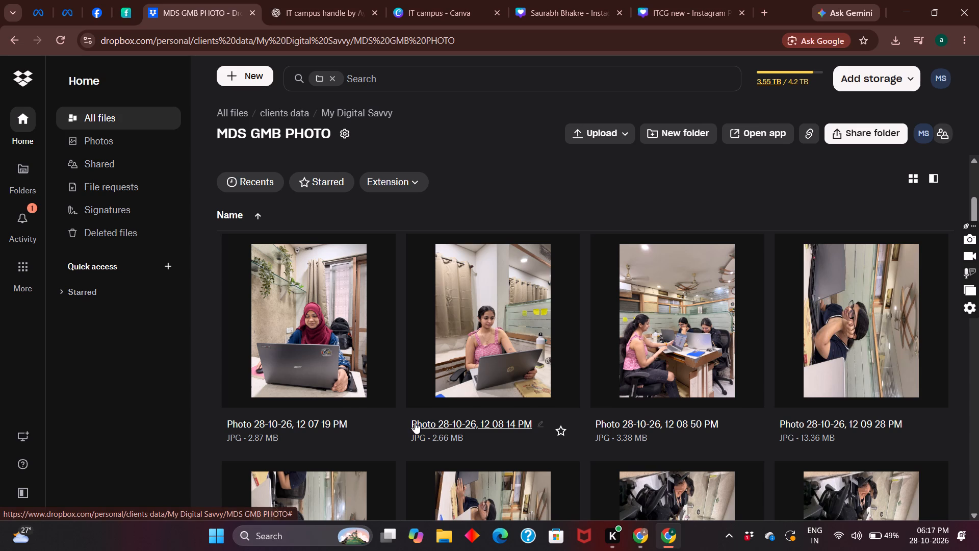
scroll(415, 422, down, 8)
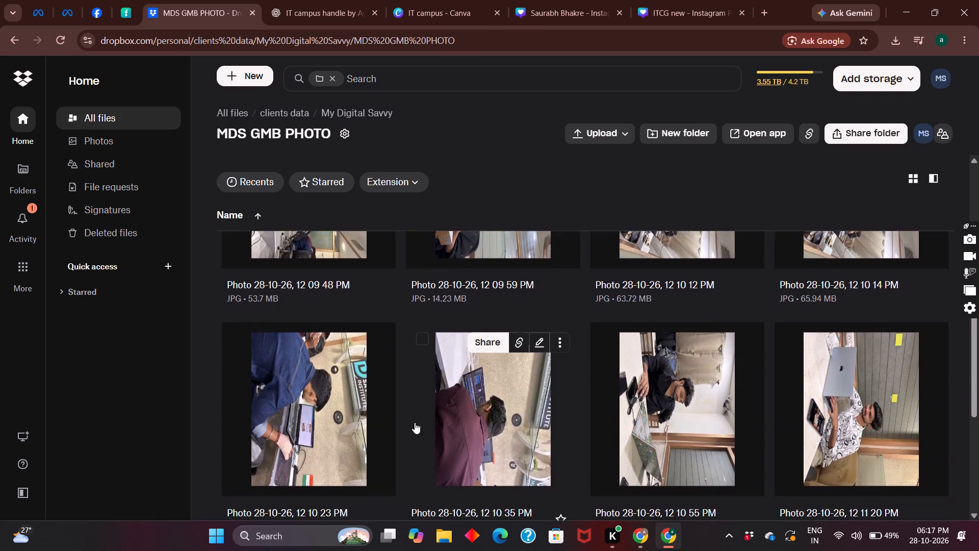
scroll(415, 422, down, 3)
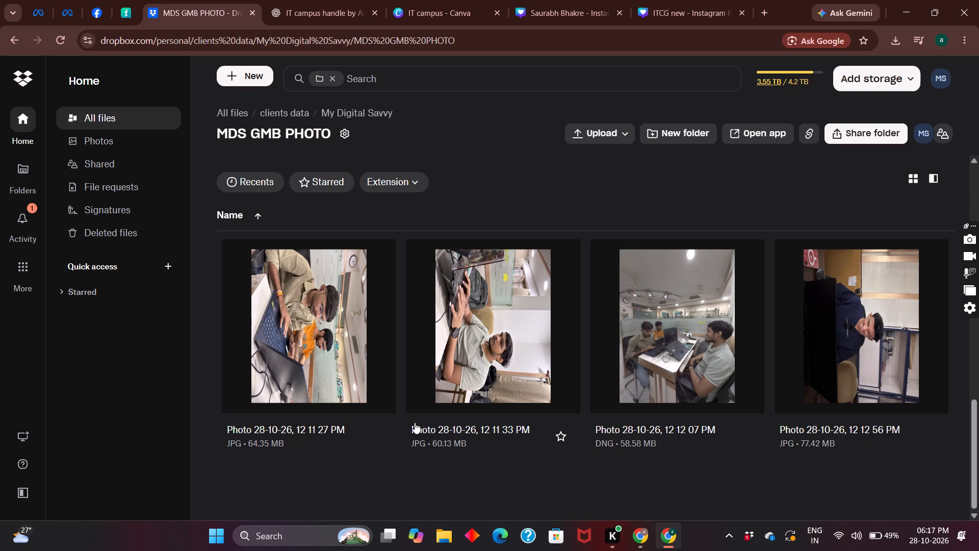
Preview Photo 28-10-26, 12 11 27 PM and compare it with the other photos in the folder.
click(306, 358)
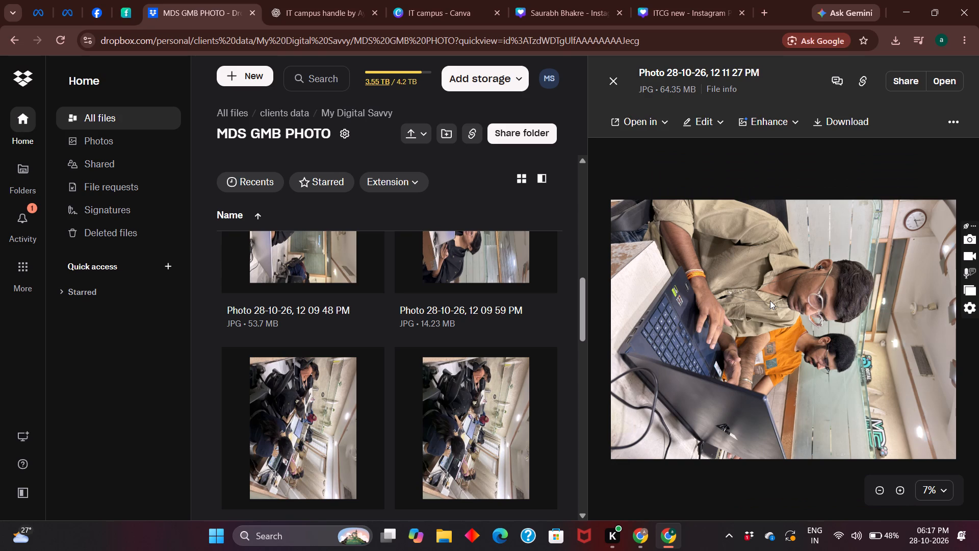
scroll(425, 437, up, 1)
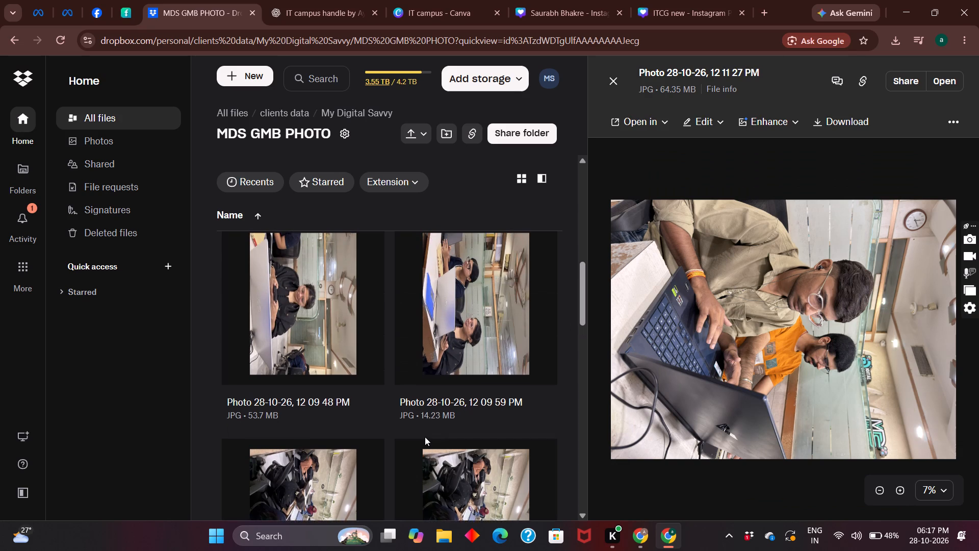
scroll(425, 437, up, 3)
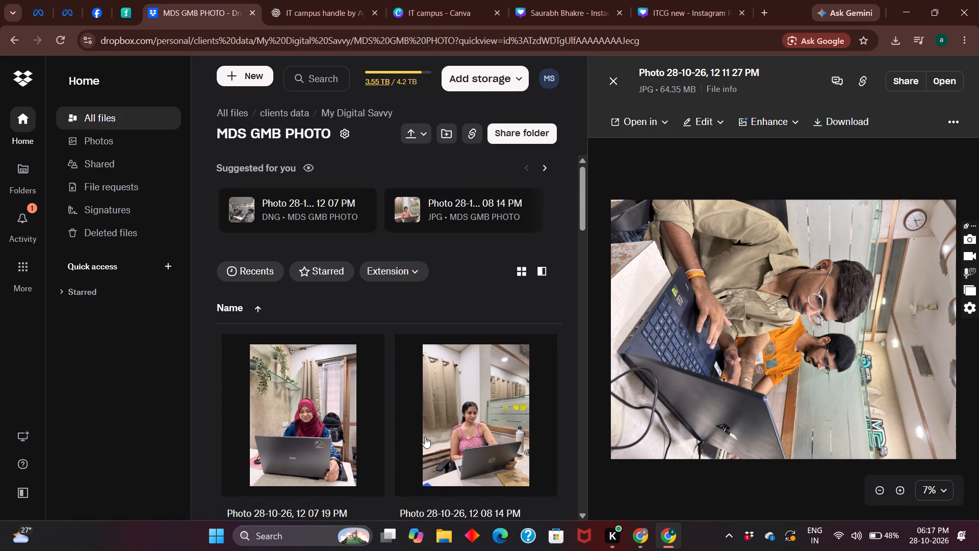
scroll(425, 437, up, 2)
scroll(425, 437, down, 1)
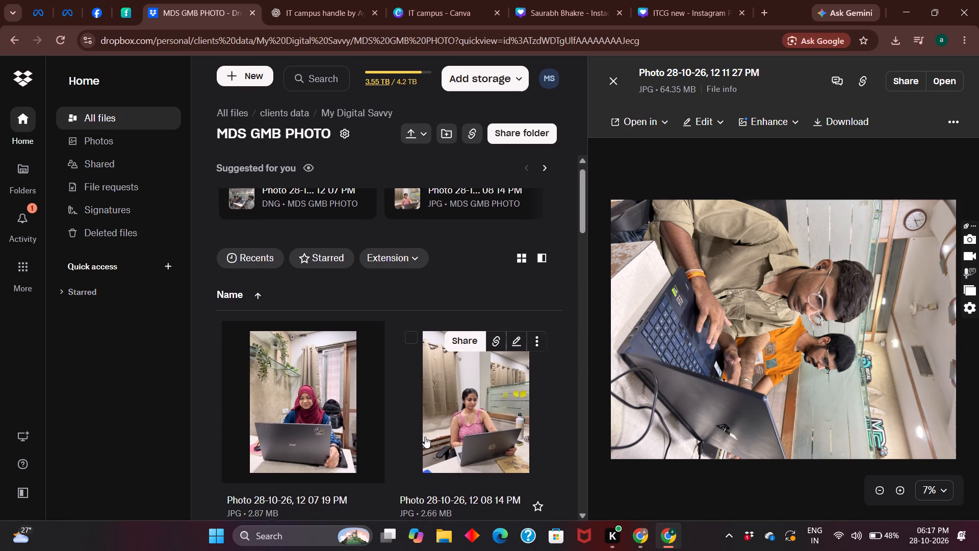
scroll(425, 437, down, 1)
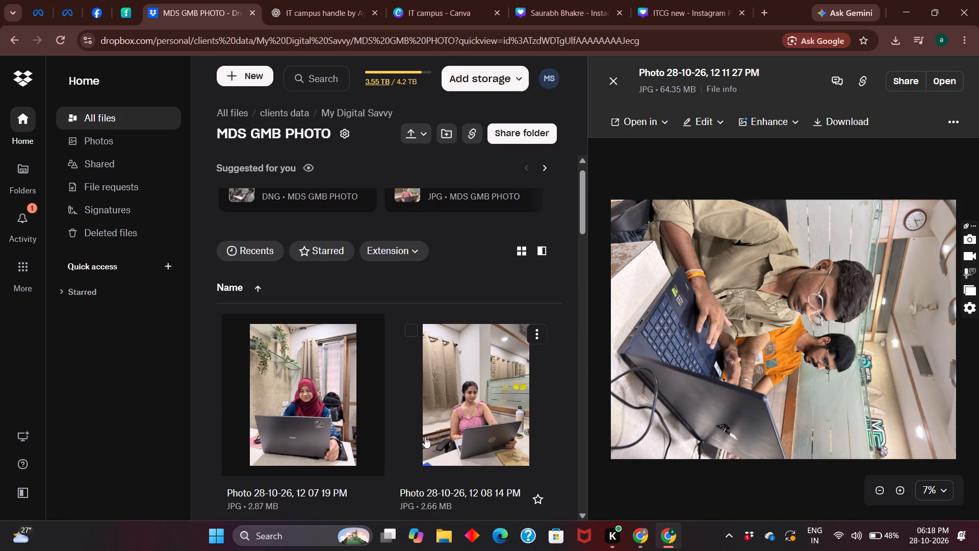
scroll(425, 437, down, 4)
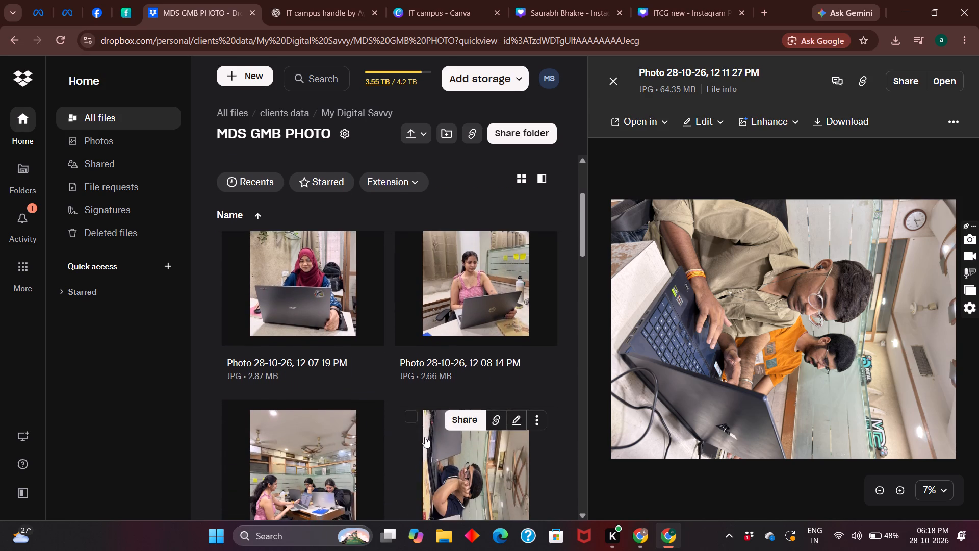
scroll(425, 437, down, 4)
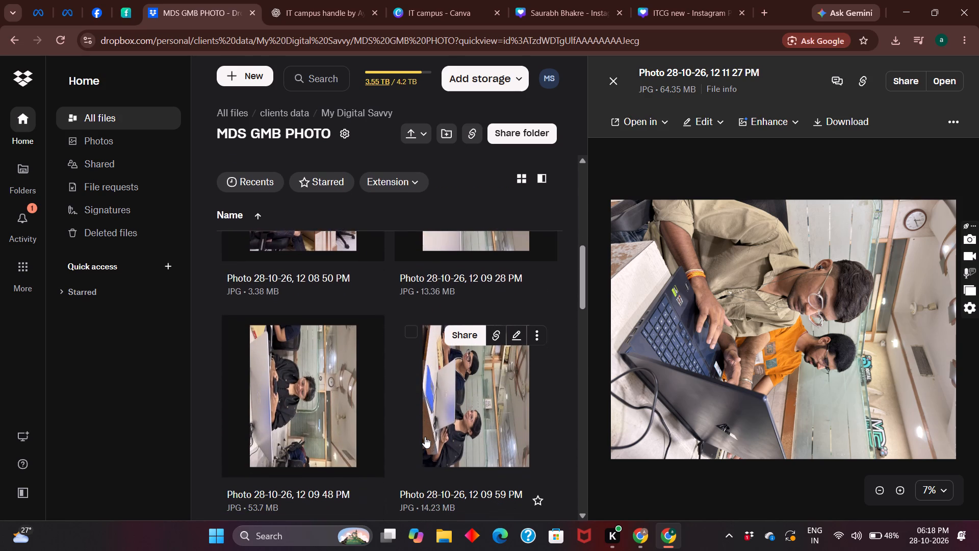
scroll(425, 437, down, 3)
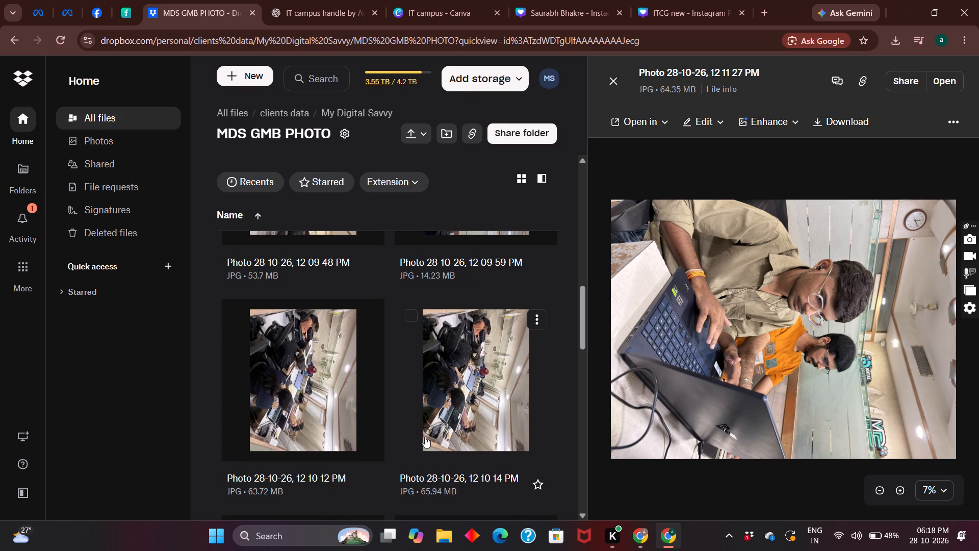
scroll(425, 437, down, 3)
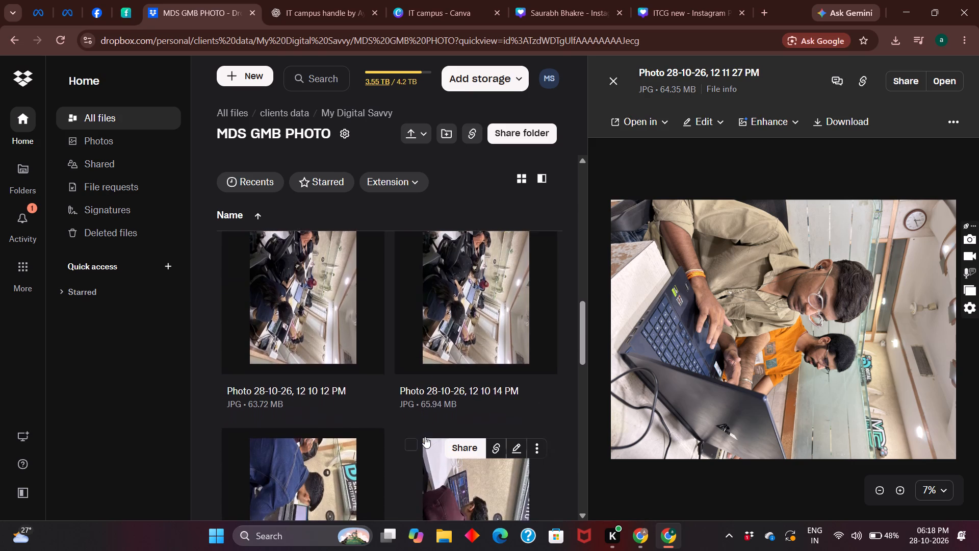
scroll(425, 437, down, 6)
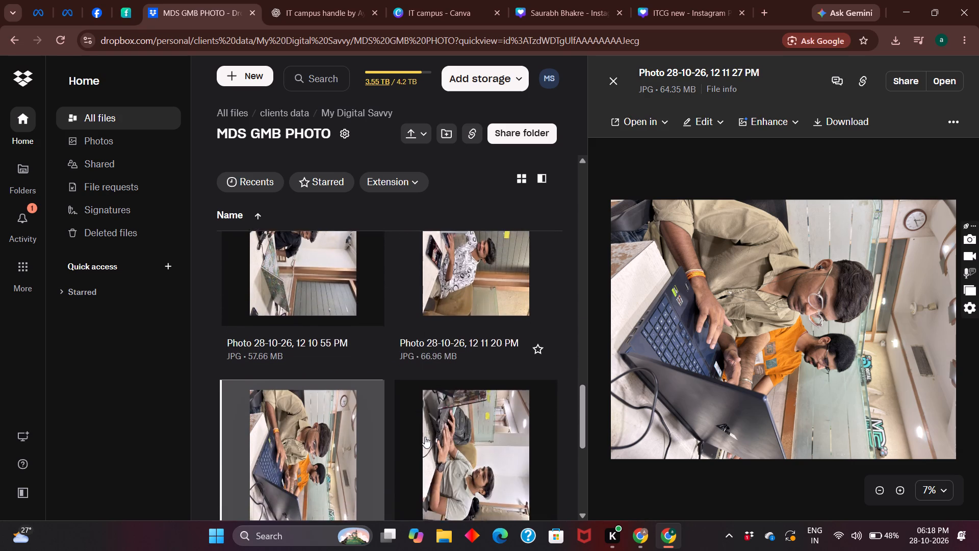
scroll(425, 437, down, 1)
Preview the 12 11 33 PM and 12 12 07 PM photos, and re-examine the earlier photos in the folder.
click(474, 277)
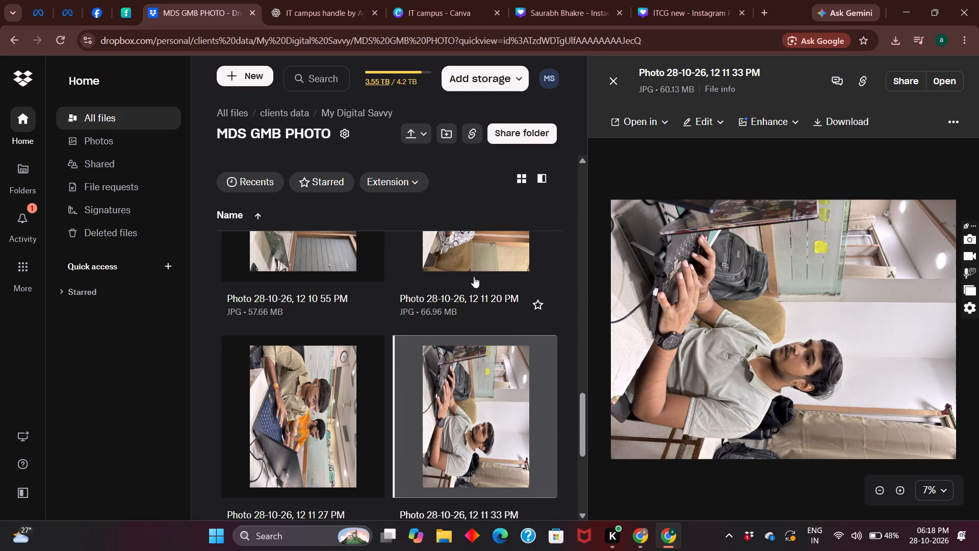
scroll(367, 453, down, 3)
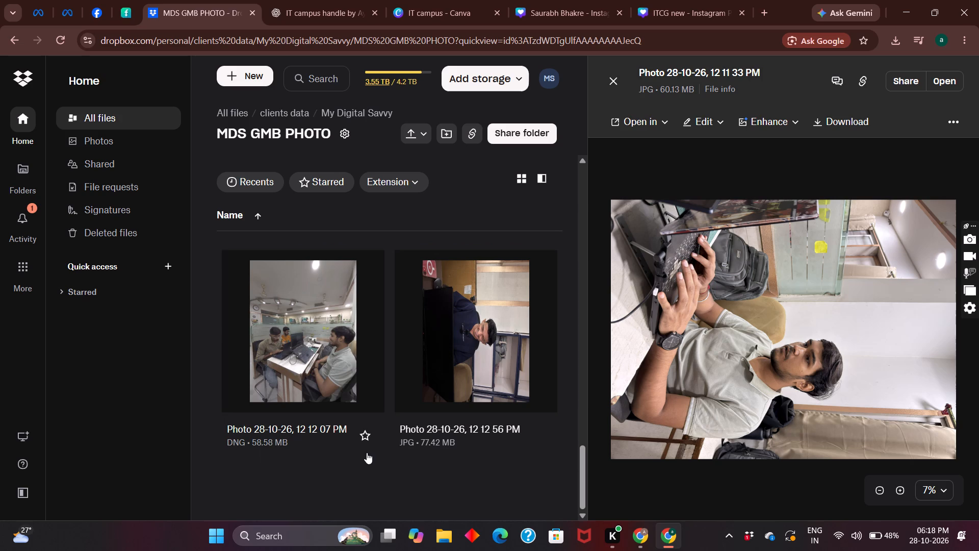
click(300, 336)
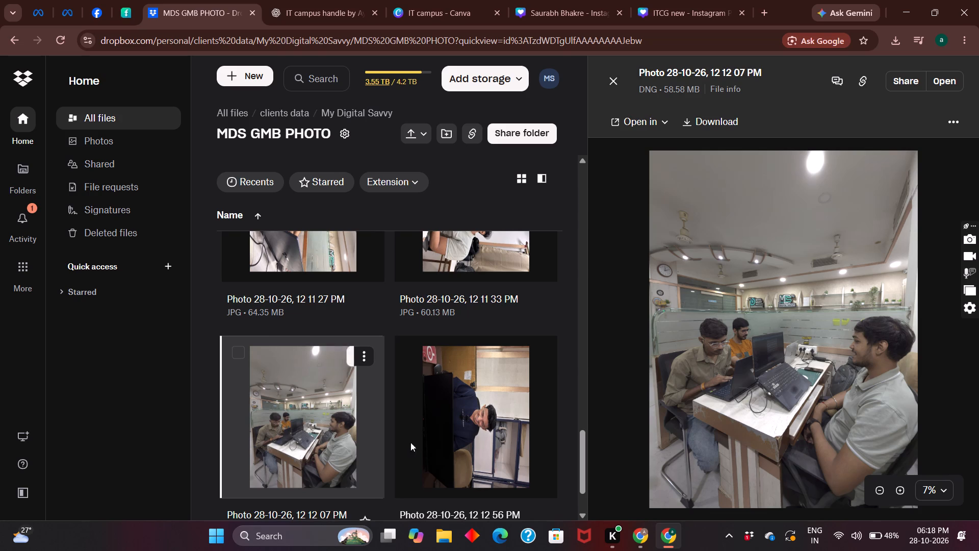
scroll(422, 448, down, 3)
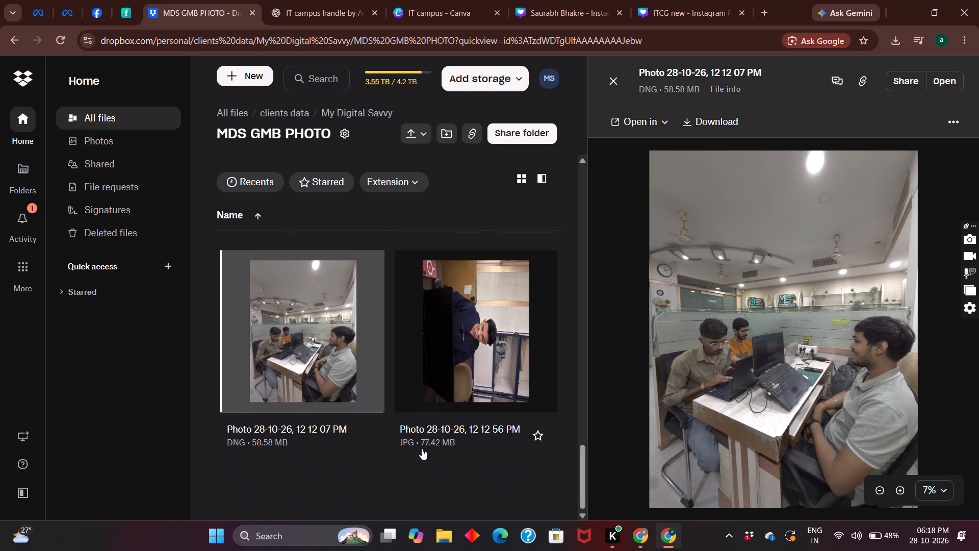
scroll(422, 448, down, 1)
scroll(422, 448, up, 4)
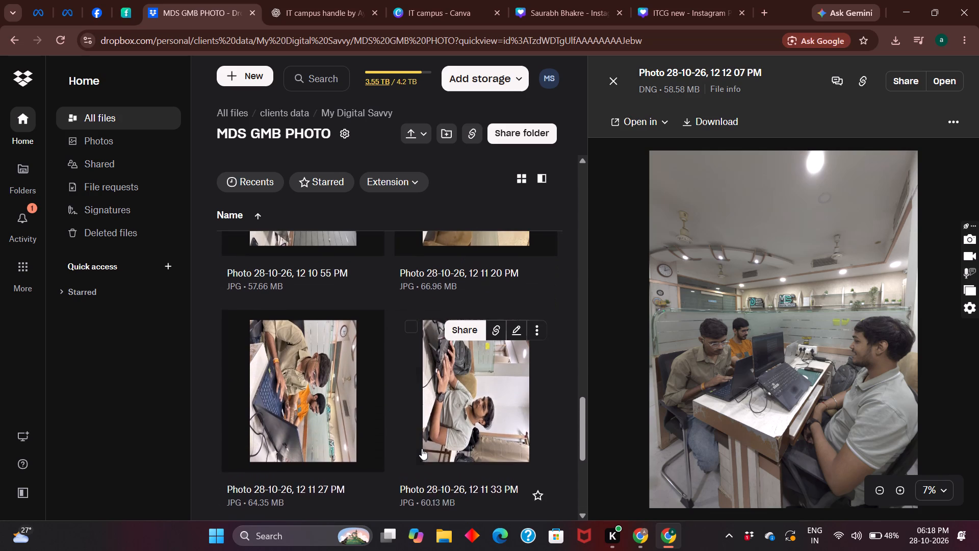
scroll(422, 448, up, 3)
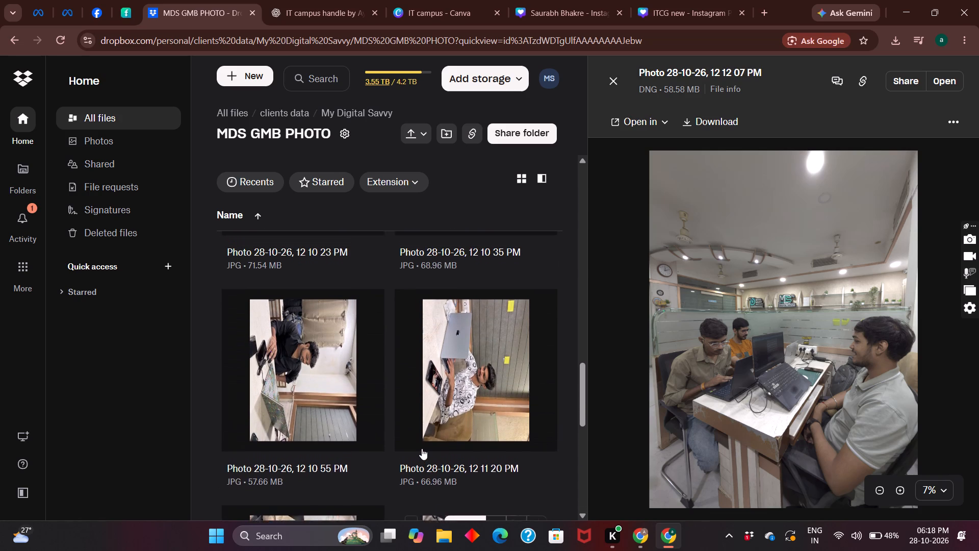
scroll(422, 448, up, 1)
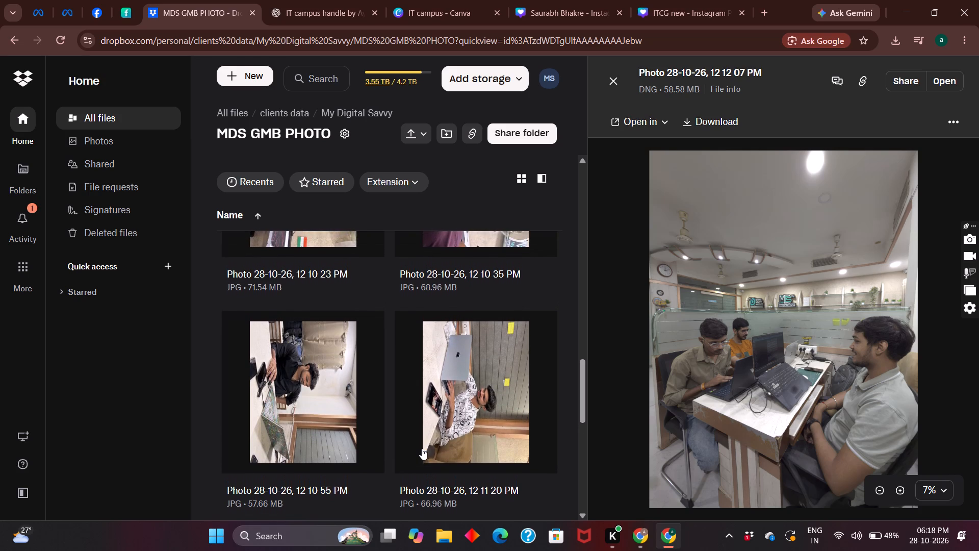
scroll(422, 448, up, 1)
click(481, 407)
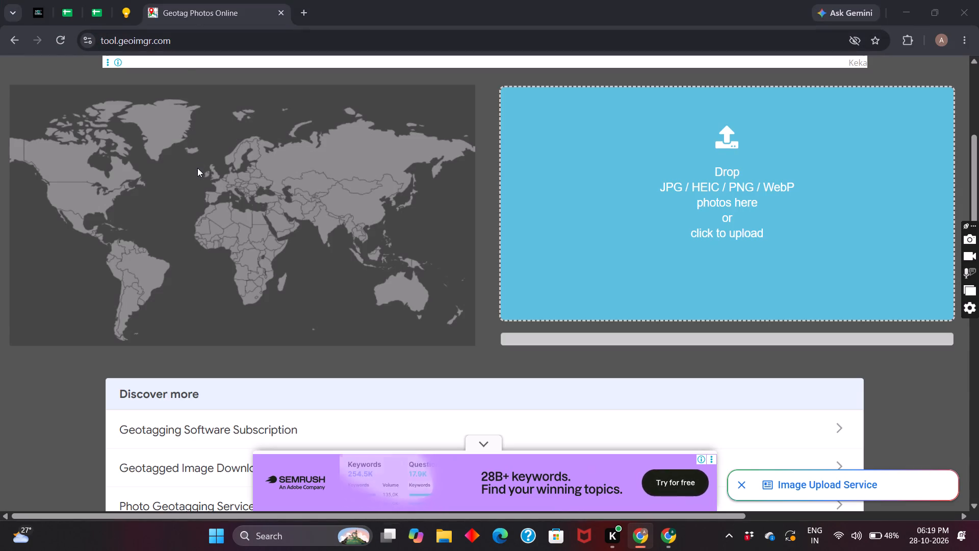
Return to the MDS GMB PHOTO folder in Dropbox and switch to the Geotag Photos Online page.
click(533, 193)
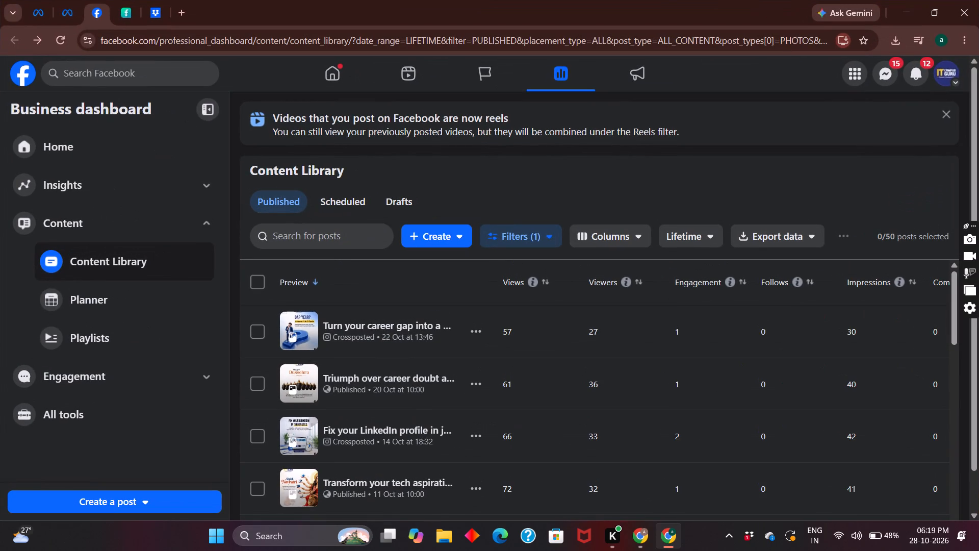
click(150, 24)
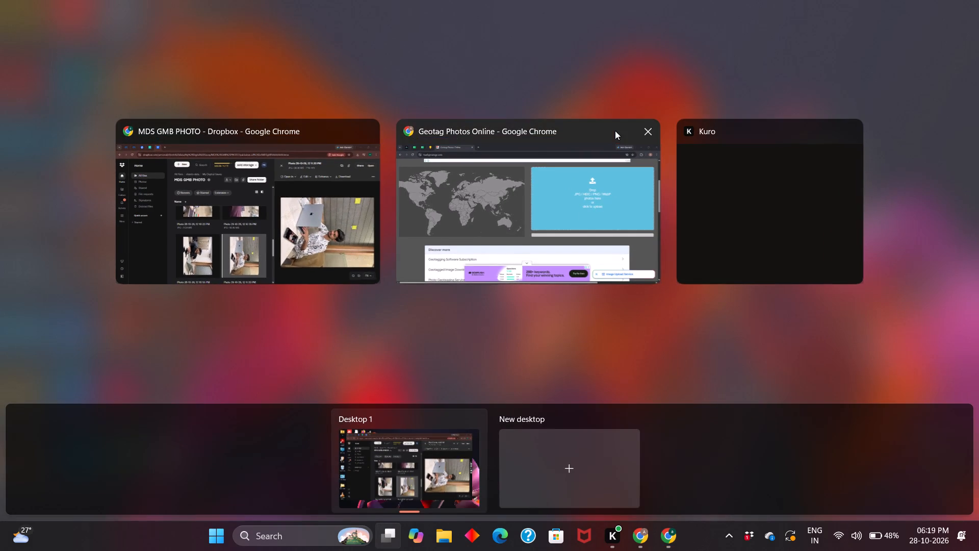
click(394, 178)
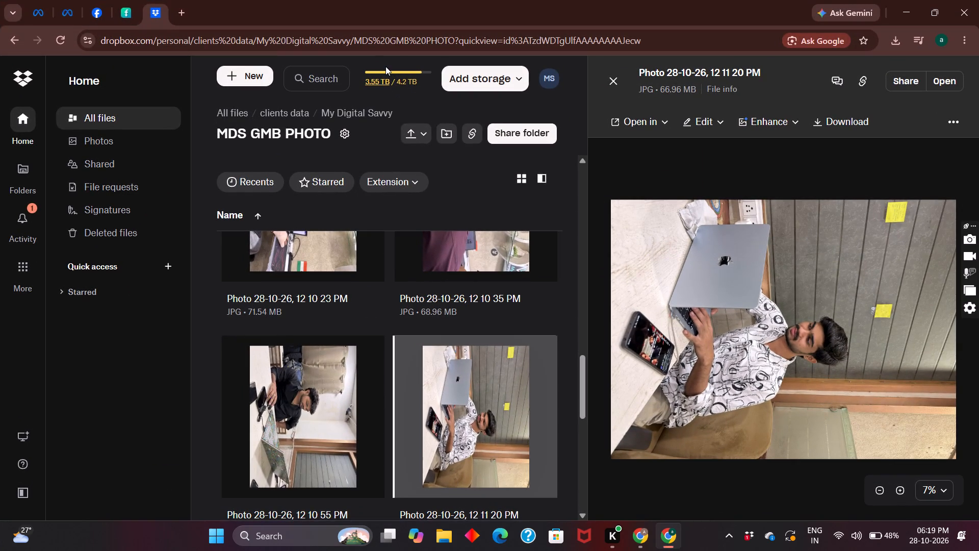
click(547, 134)
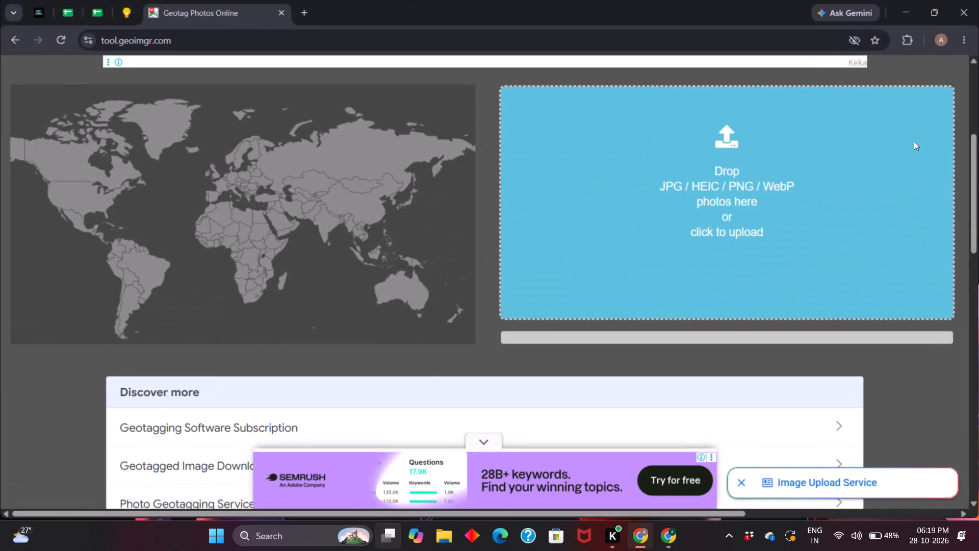
In the other Chrome window, open Google Business Profile Manager in a new tab and open the Digital Savvy Institute profile.
click(961, 35)
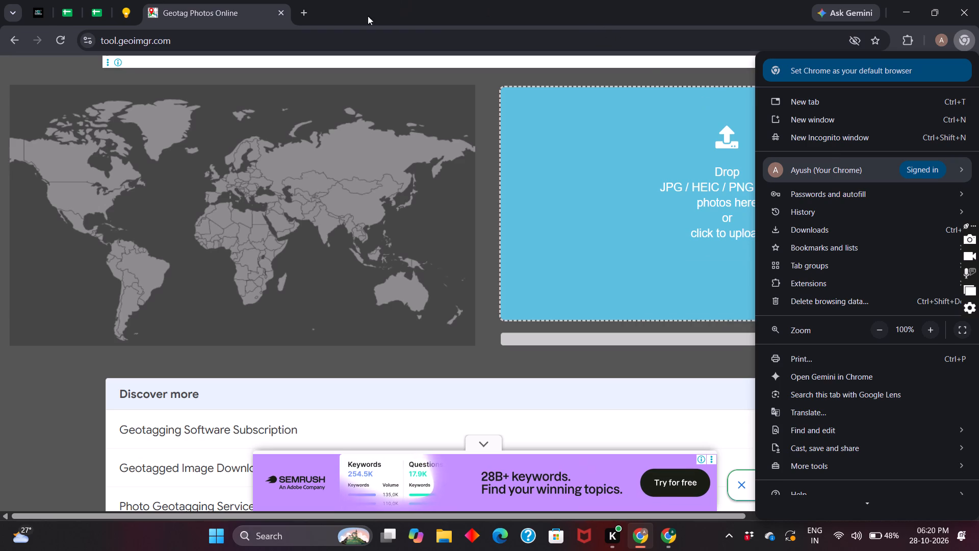
click(302, 8)
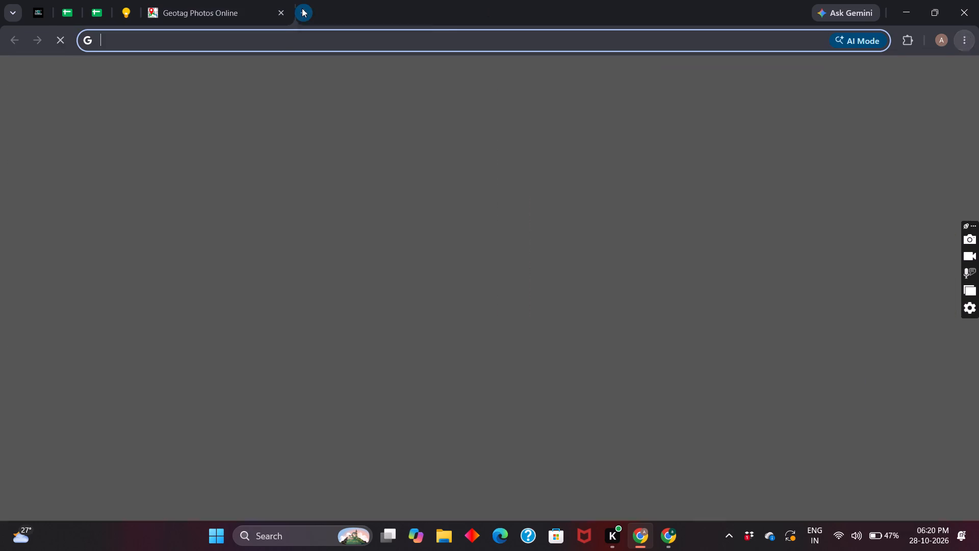
click(930, 72)
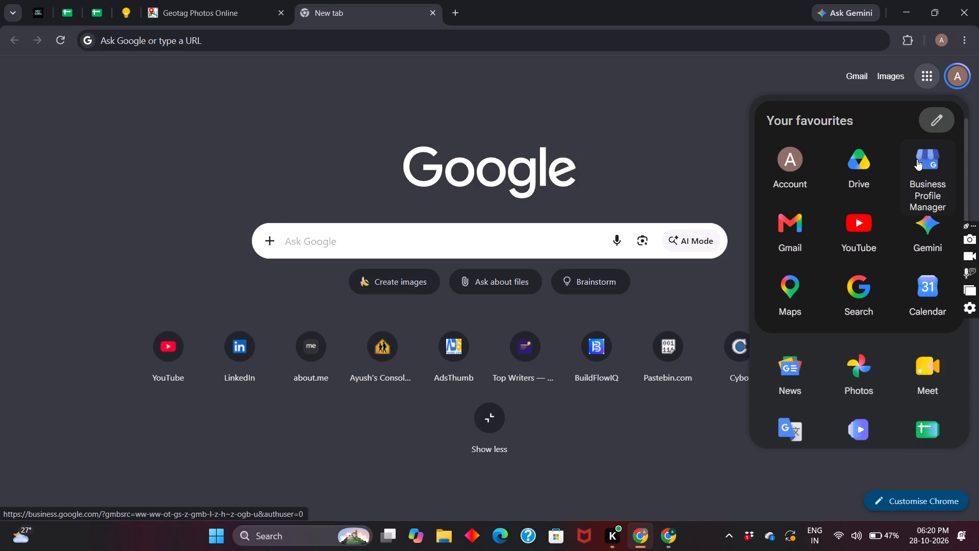
click(917, 159)
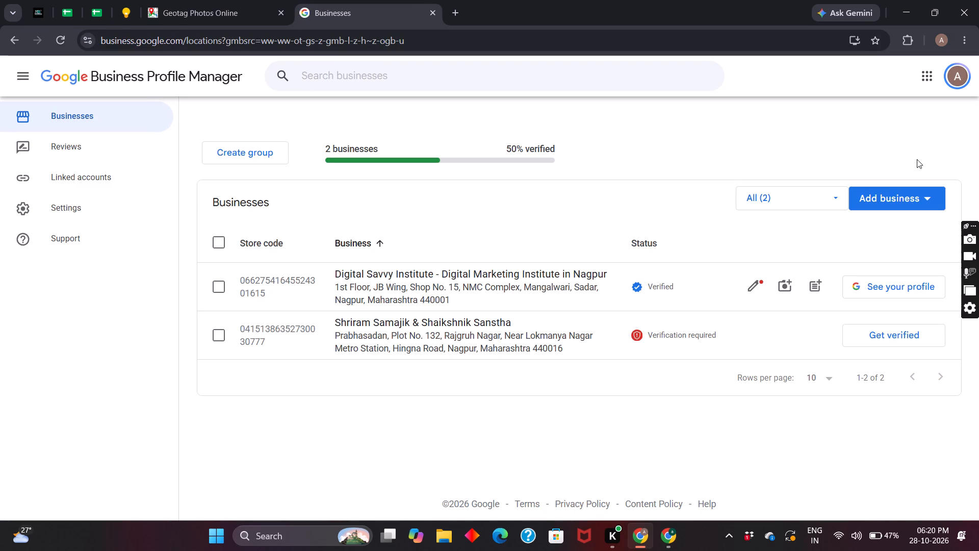
click(477, 271)
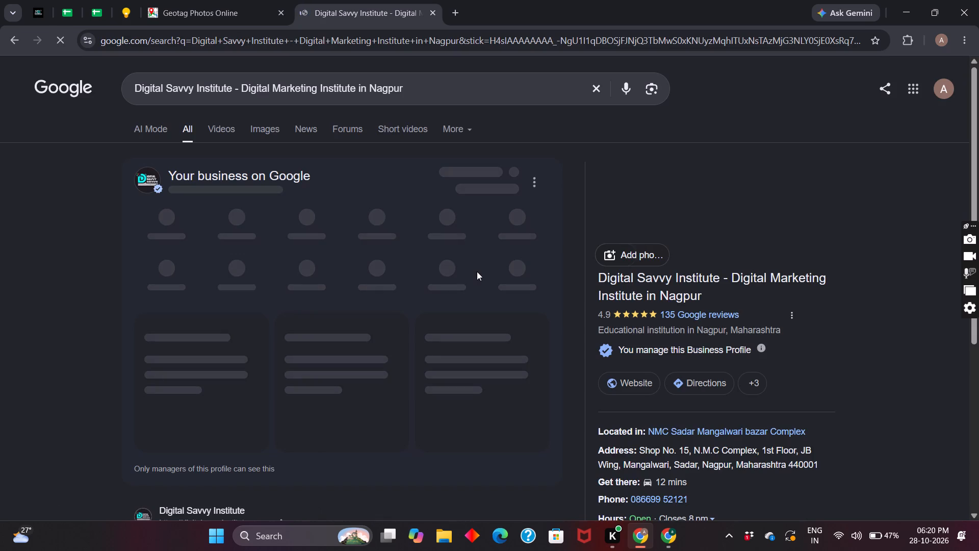